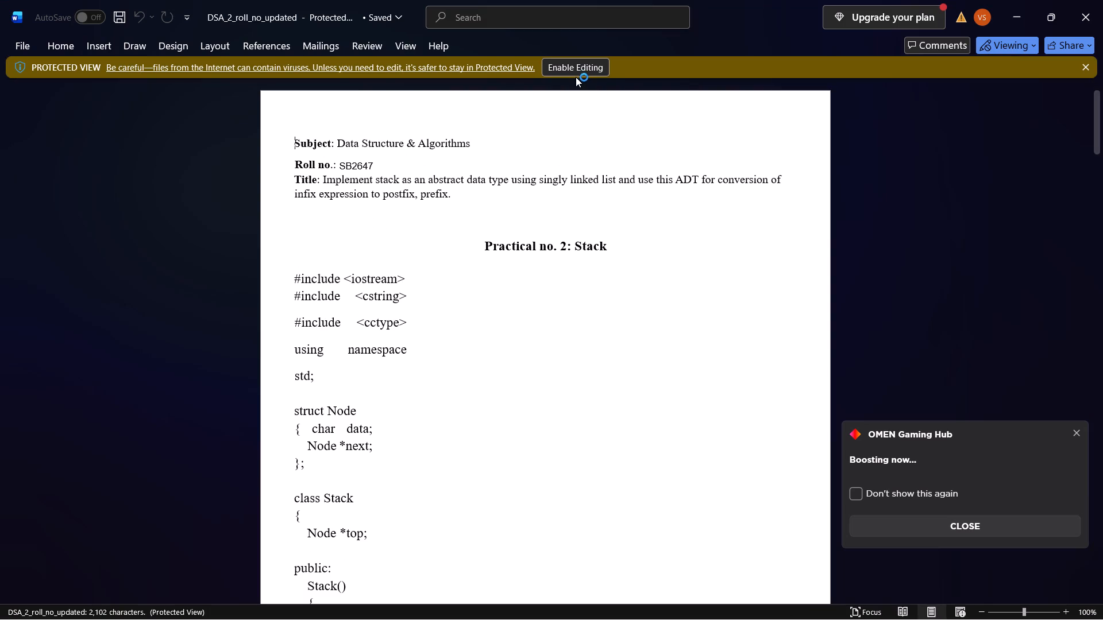
Enable editing for the document opened in Protected View.
left_click(576, 63)
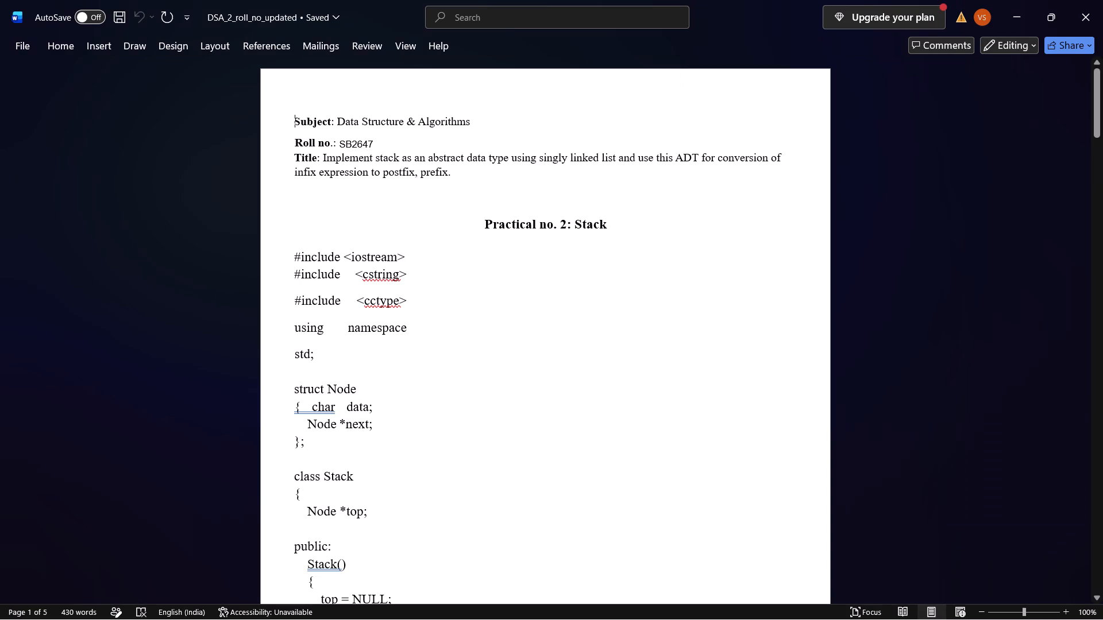
Look through the whole practical document, from the header and stack code to the program output, and return to the start.
scroll(527, 393, "down", 3)
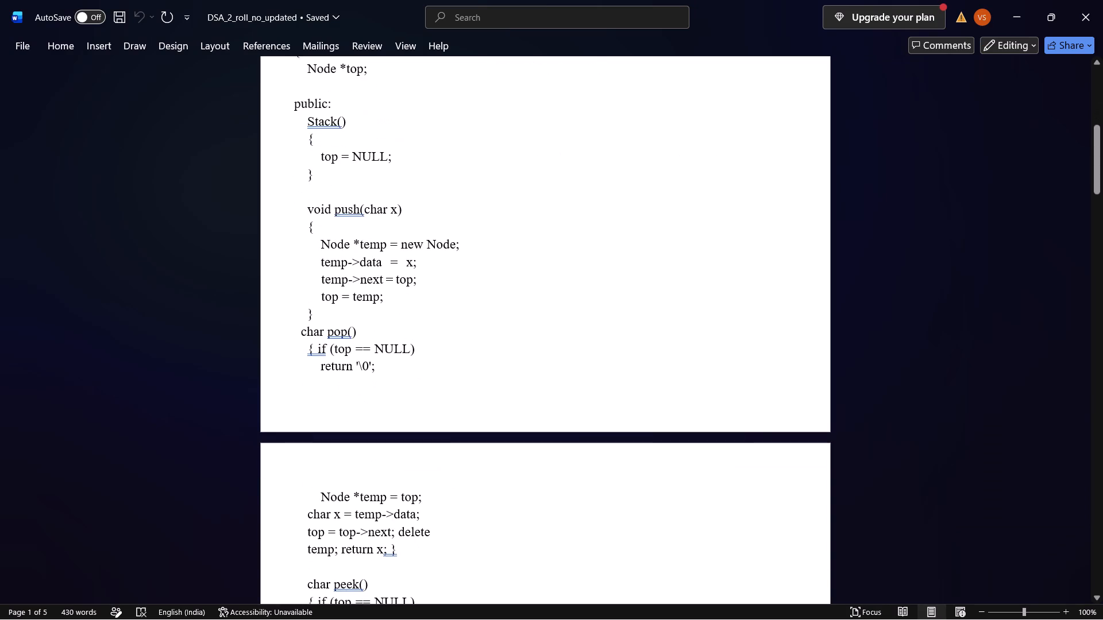
scroll(527, 393, "down", 7)
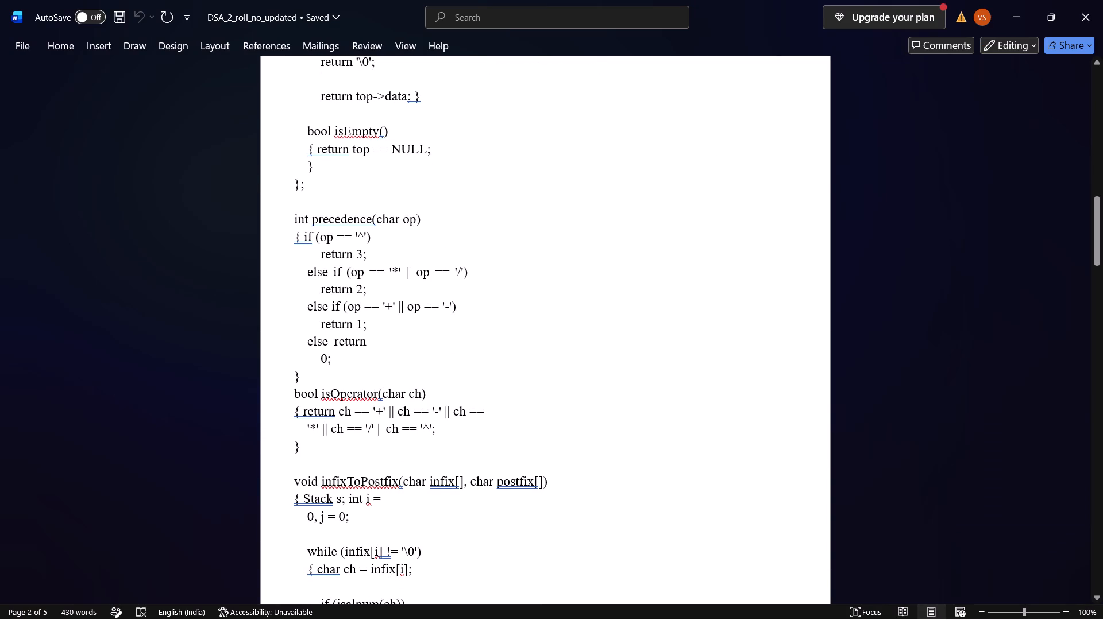
scroll(527, 393, "down", 7)
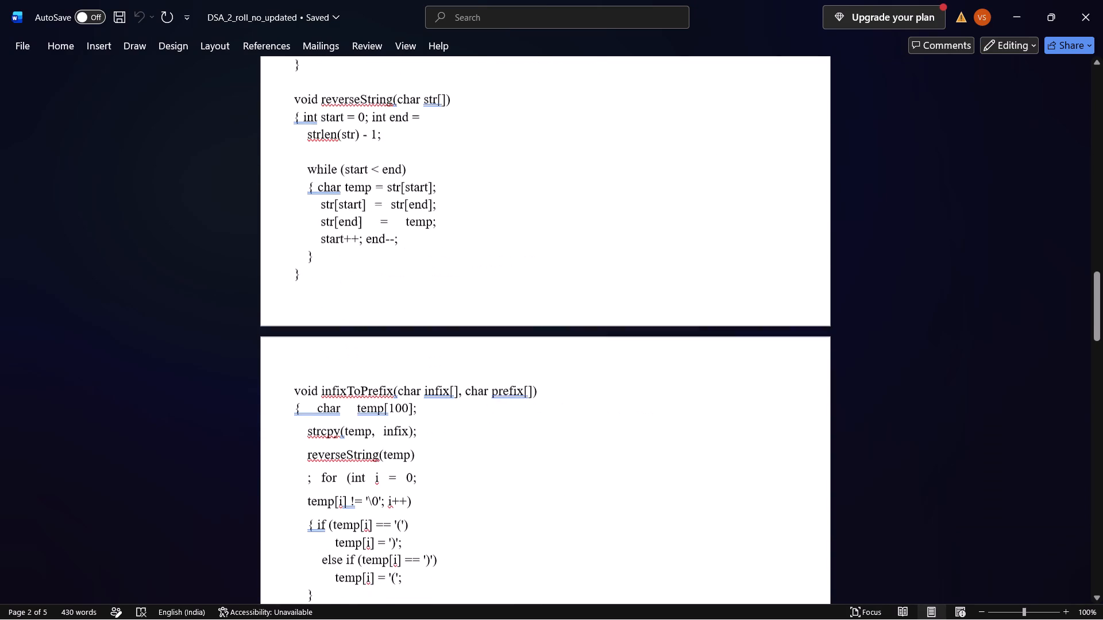
scroll(527, 393, "down", 13)
scroll(527, 393, "up", 1)
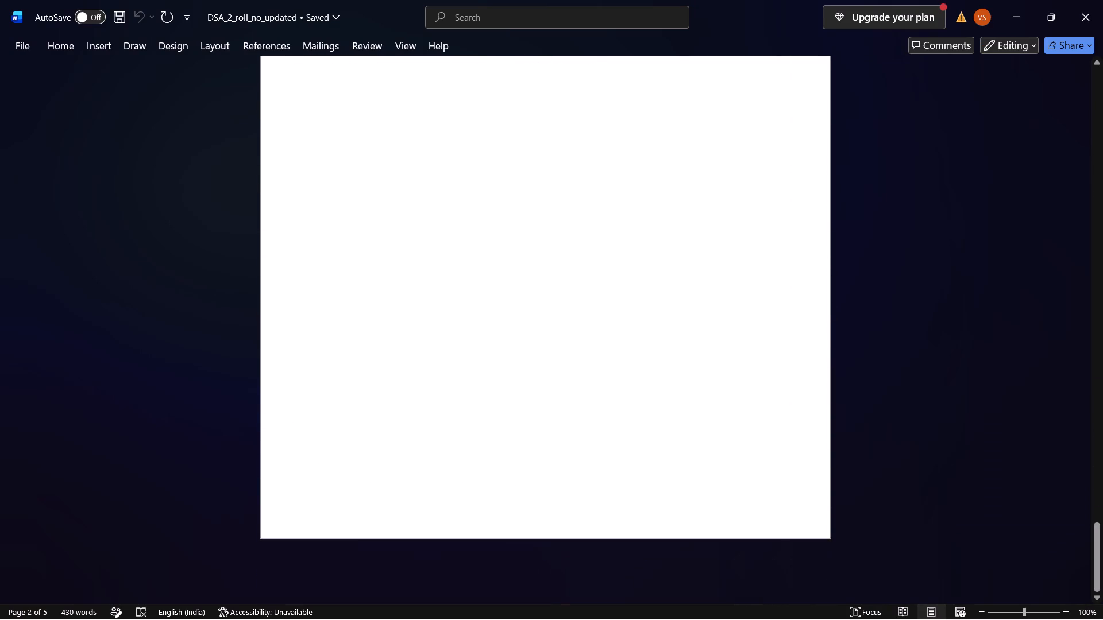
scroll(527, 393, "up", 4)
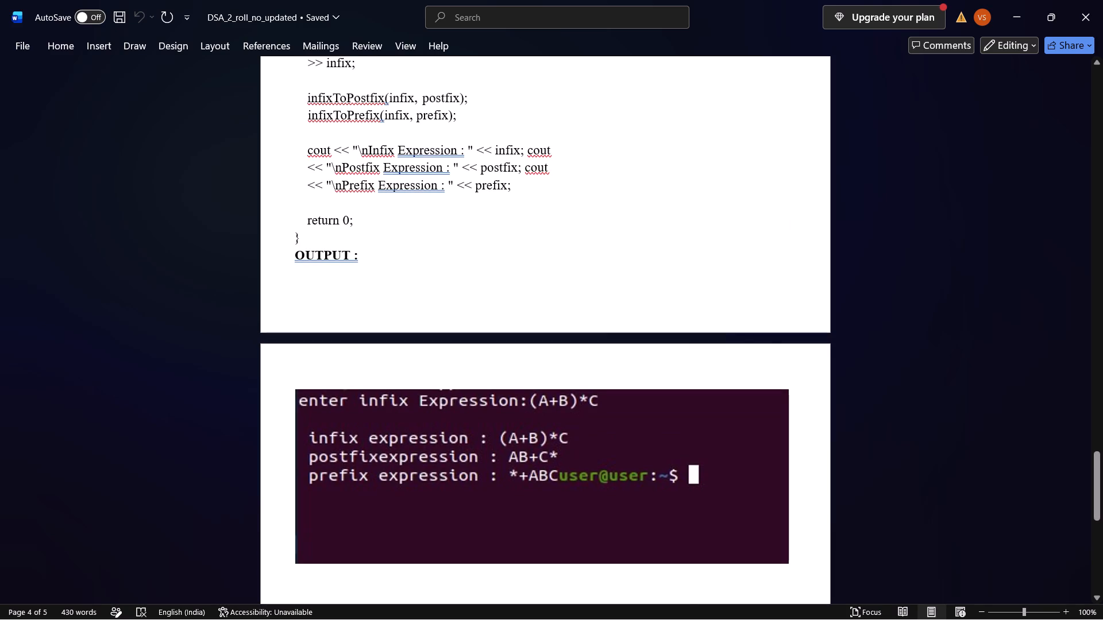
scroll(610, 298, "up", 12)
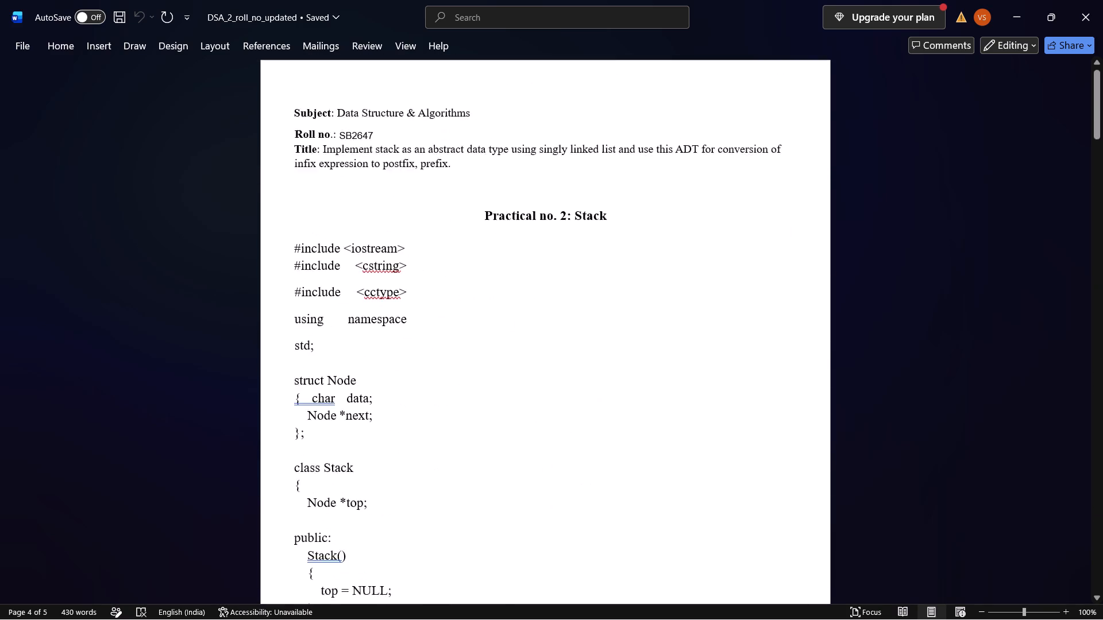
scroll(610, 298, "up", 1)
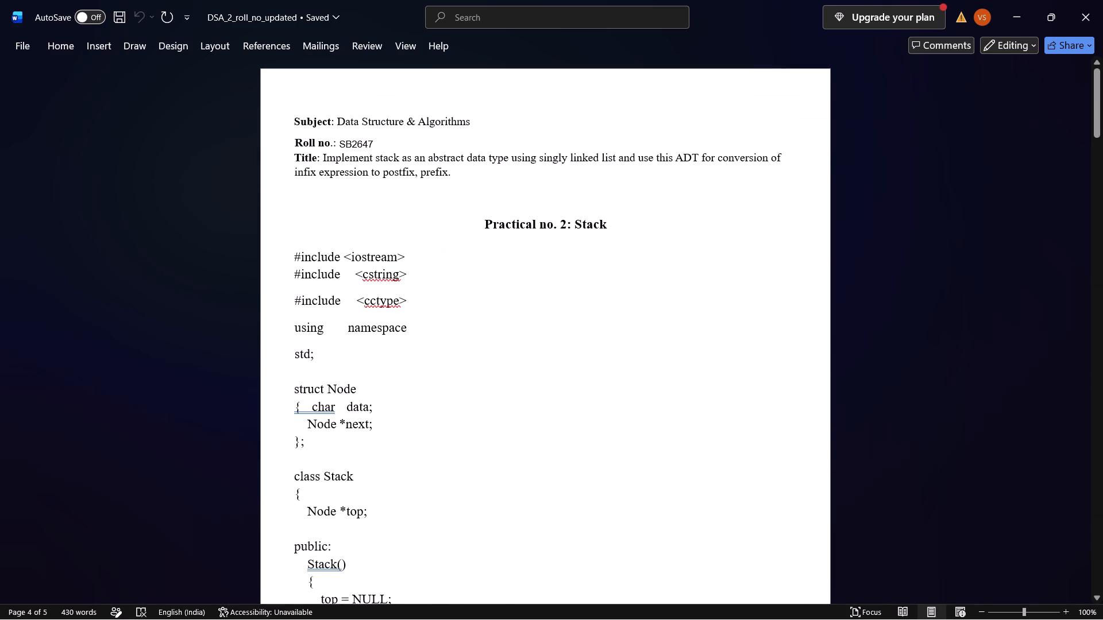
Remove the gaps between #include and <cstring> and between #include and <cctype> in the code's header lines.
left_click(357, 272)
key("BackSpace")
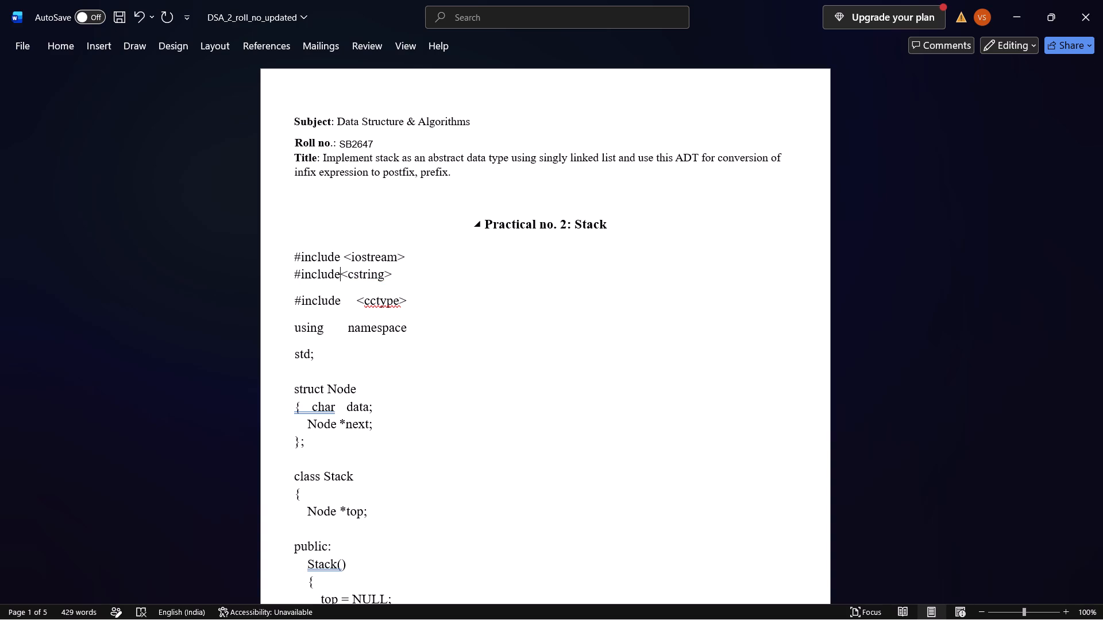
left_click(354, 300)
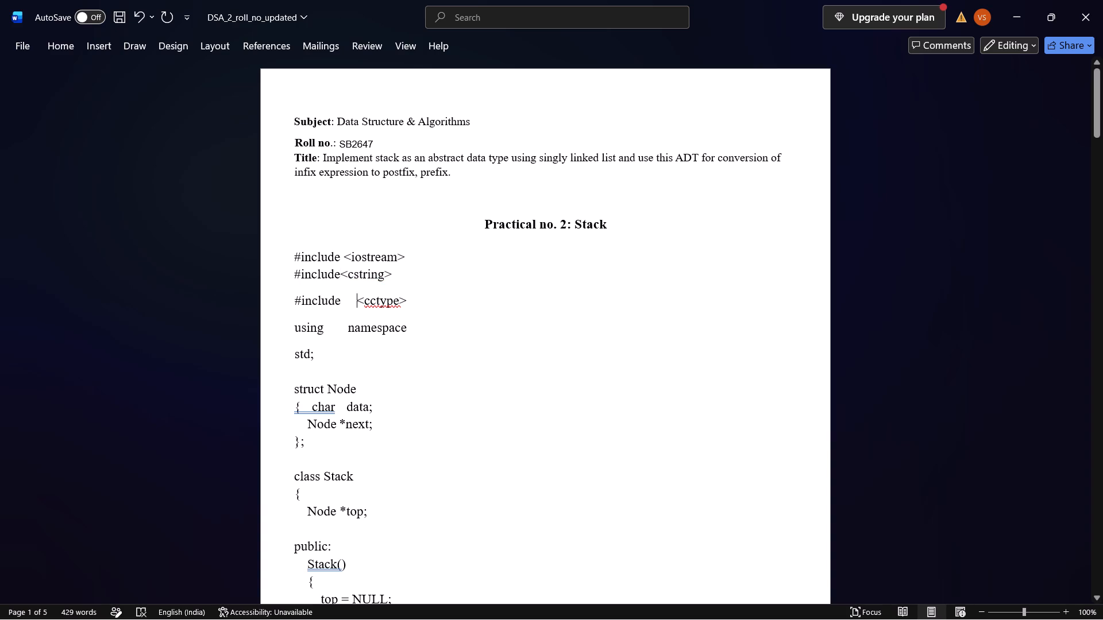
key("BackSpace")
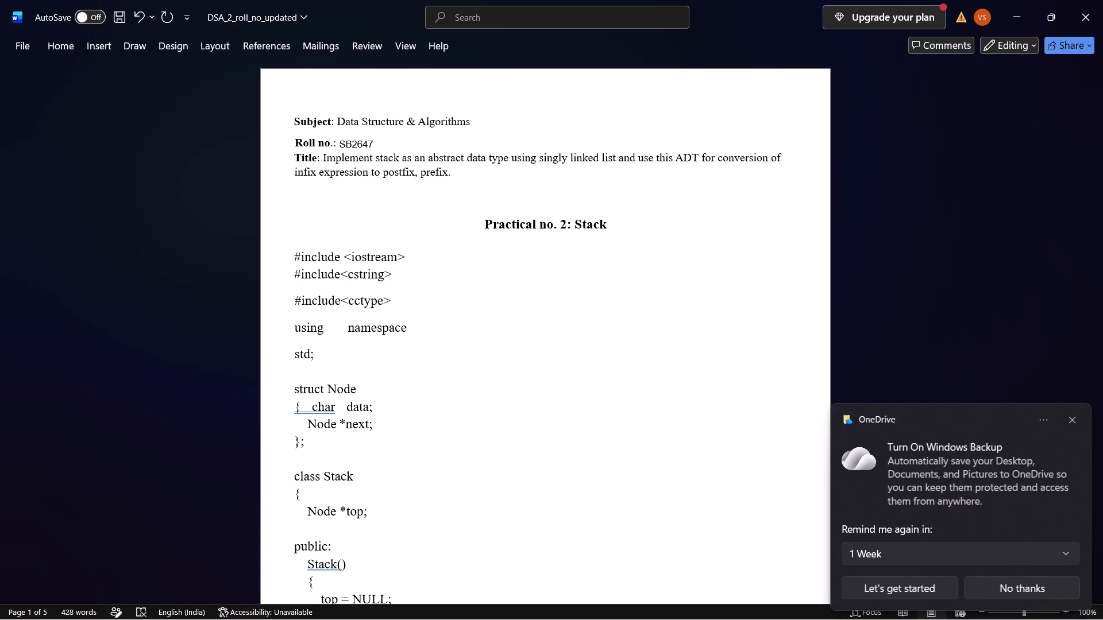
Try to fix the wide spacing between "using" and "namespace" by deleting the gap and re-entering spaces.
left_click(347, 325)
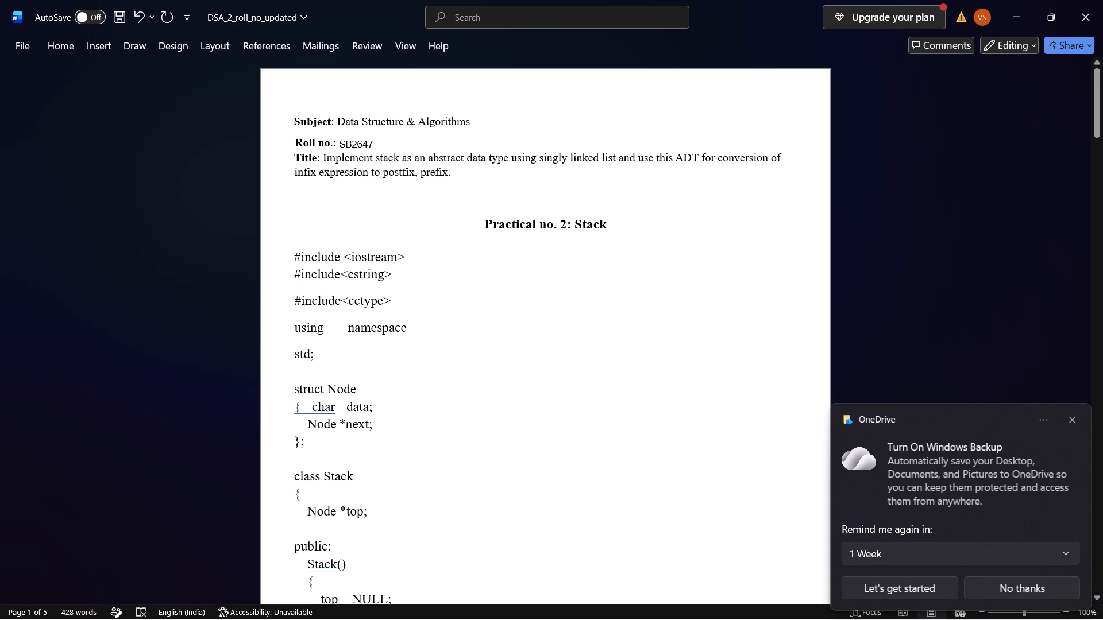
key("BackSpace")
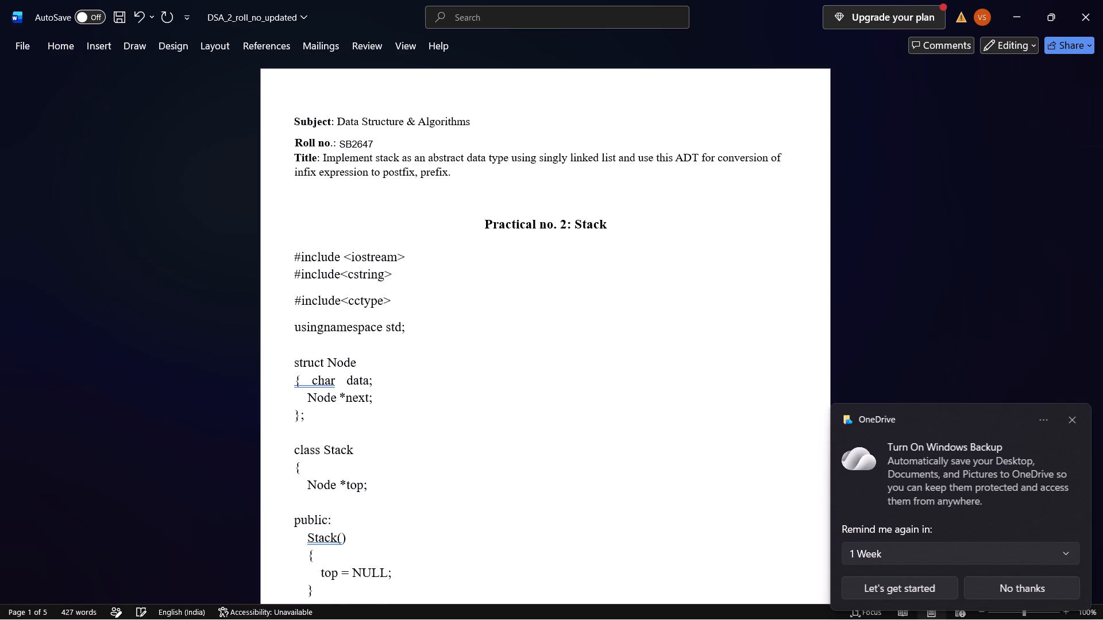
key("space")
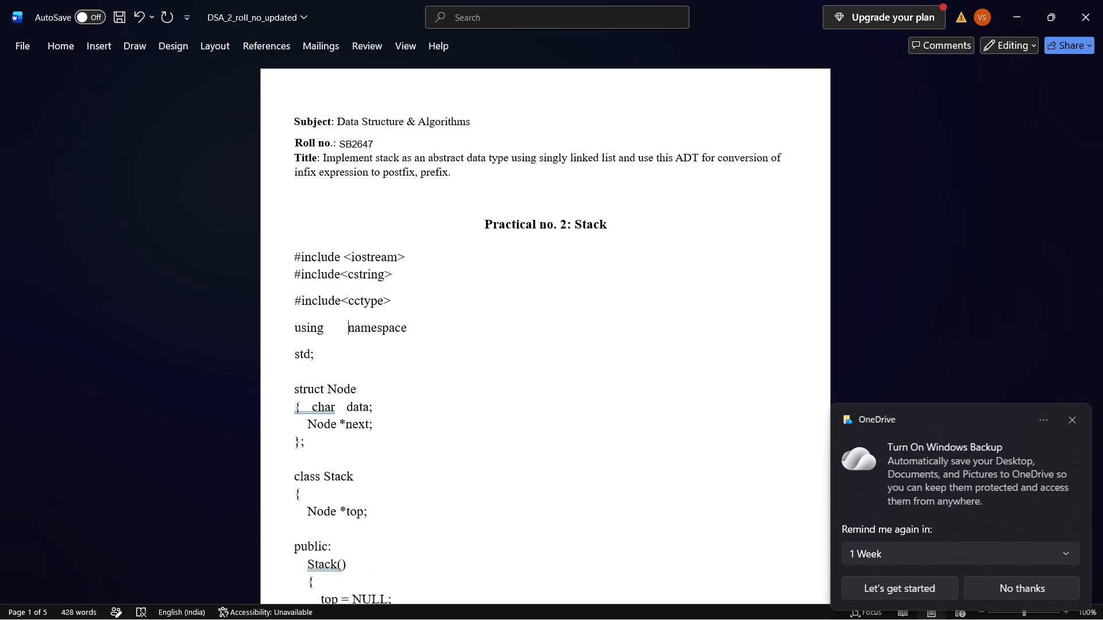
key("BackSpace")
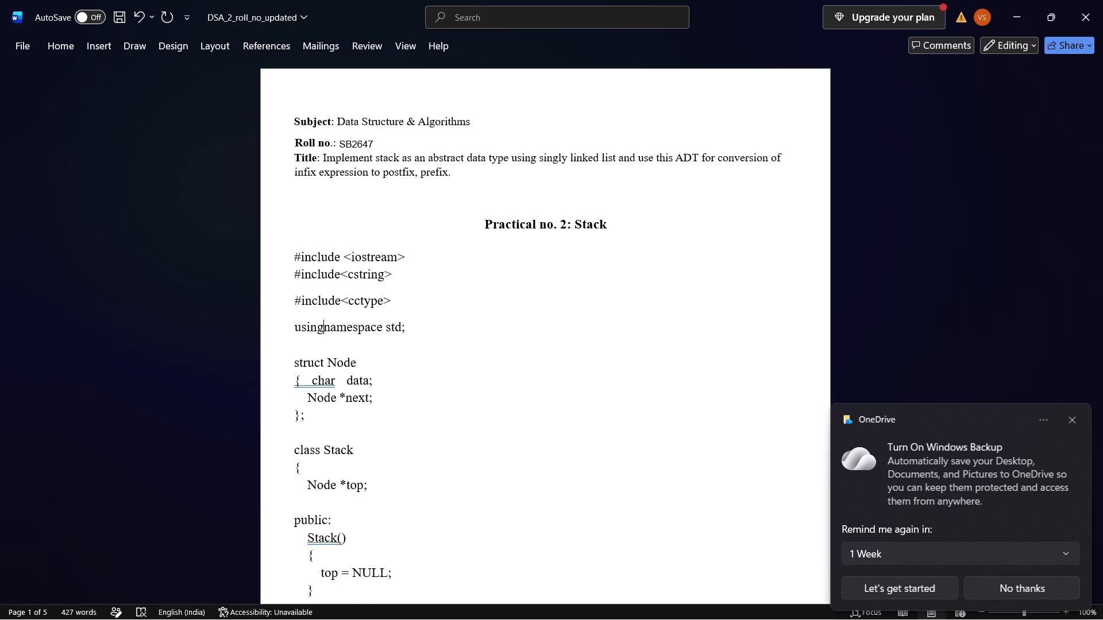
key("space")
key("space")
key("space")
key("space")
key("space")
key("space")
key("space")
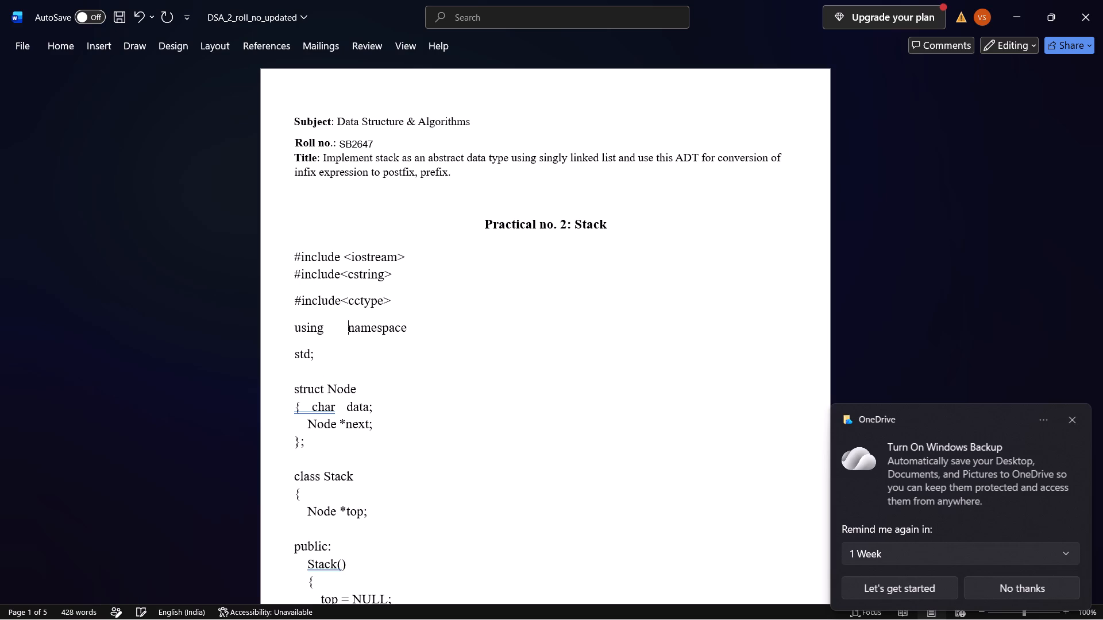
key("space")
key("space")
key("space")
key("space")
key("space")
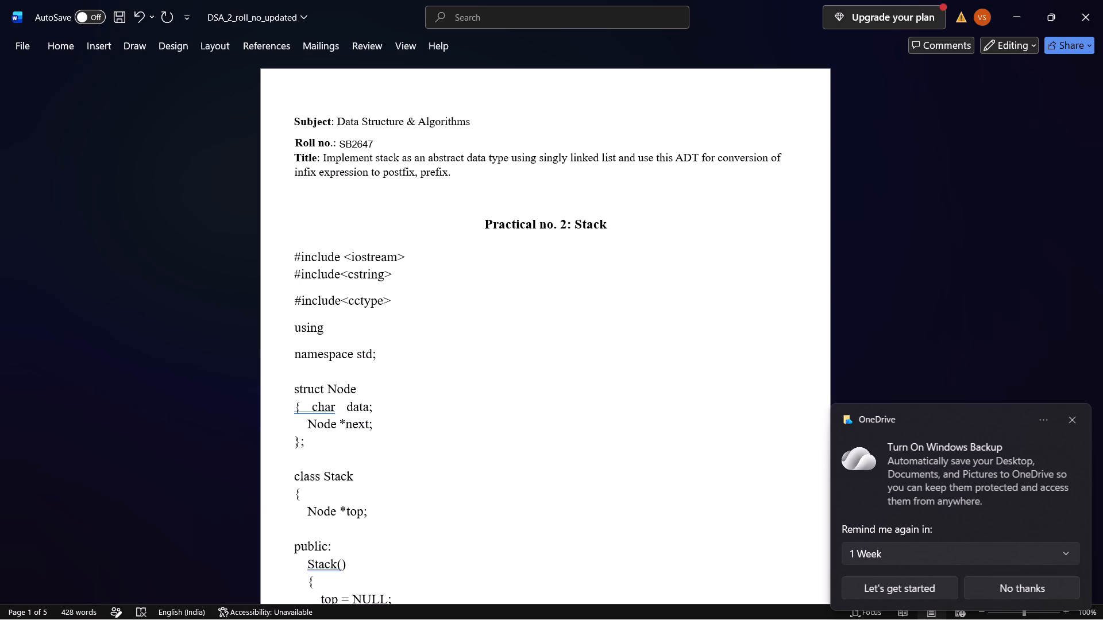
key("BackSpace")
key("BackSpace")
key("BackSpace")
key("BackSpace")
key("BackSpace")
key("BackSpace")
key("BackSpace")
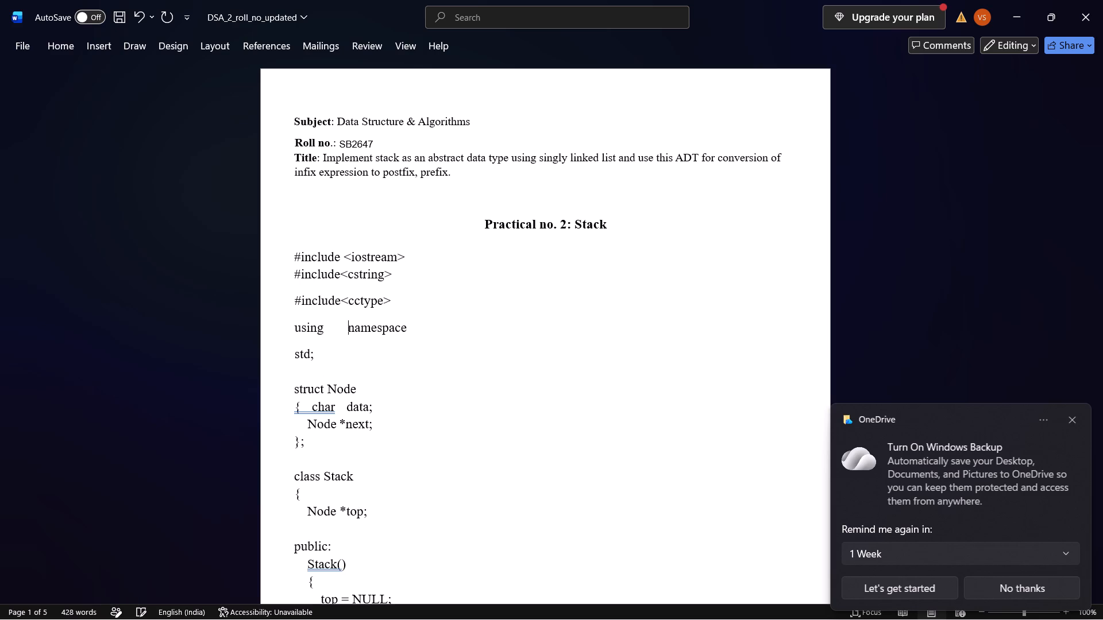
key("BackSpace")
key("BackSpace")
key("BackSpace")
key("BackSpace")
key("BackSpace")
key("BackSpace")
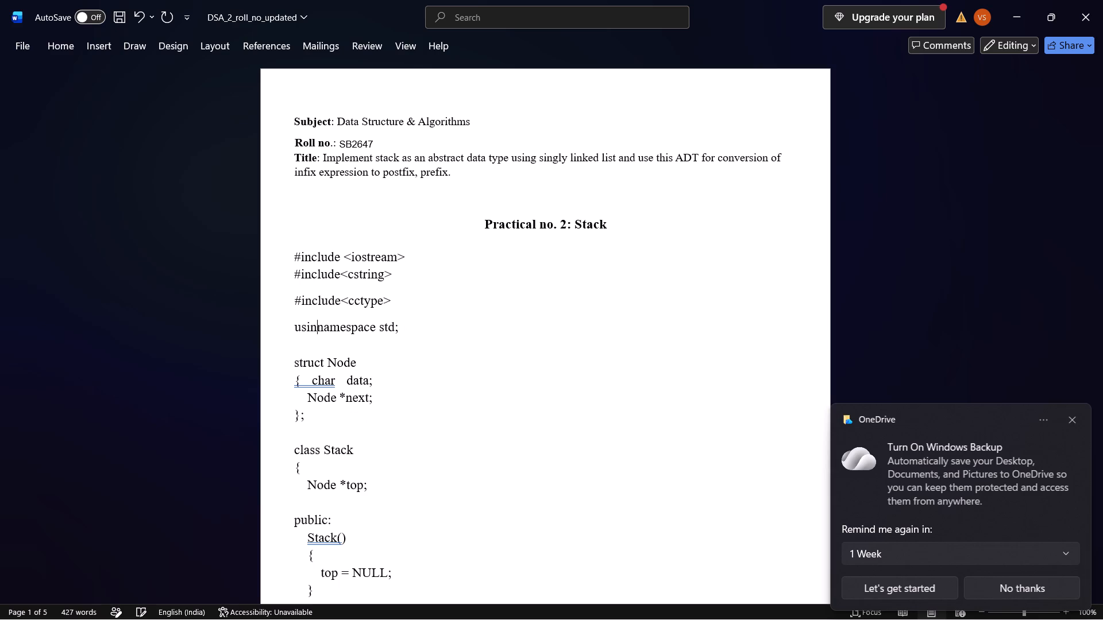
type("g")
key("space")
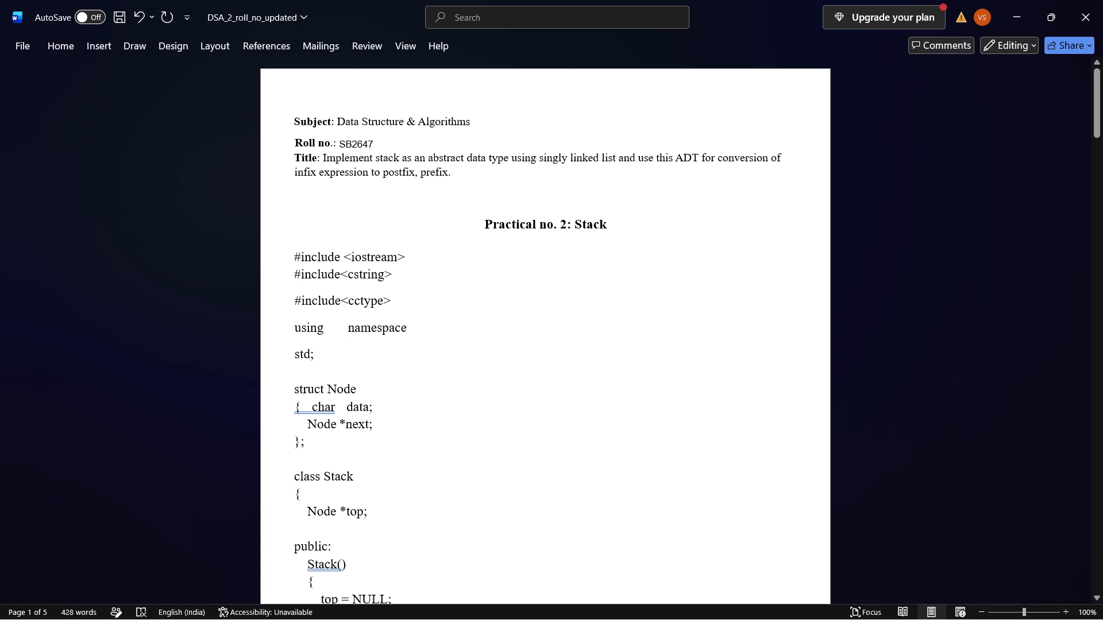
Dismiss the McAfee offer pop-up and change the last digit of the roll number in the document header to 0.
scroll(665, 352, "down", 1)
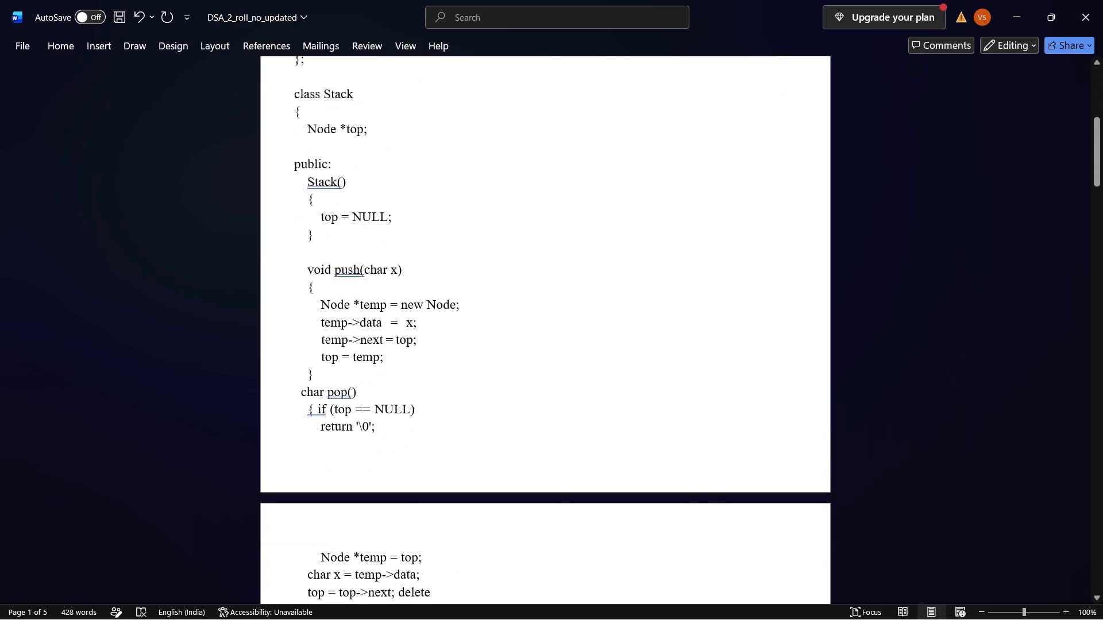
scroll(665, 352, "down", 1)
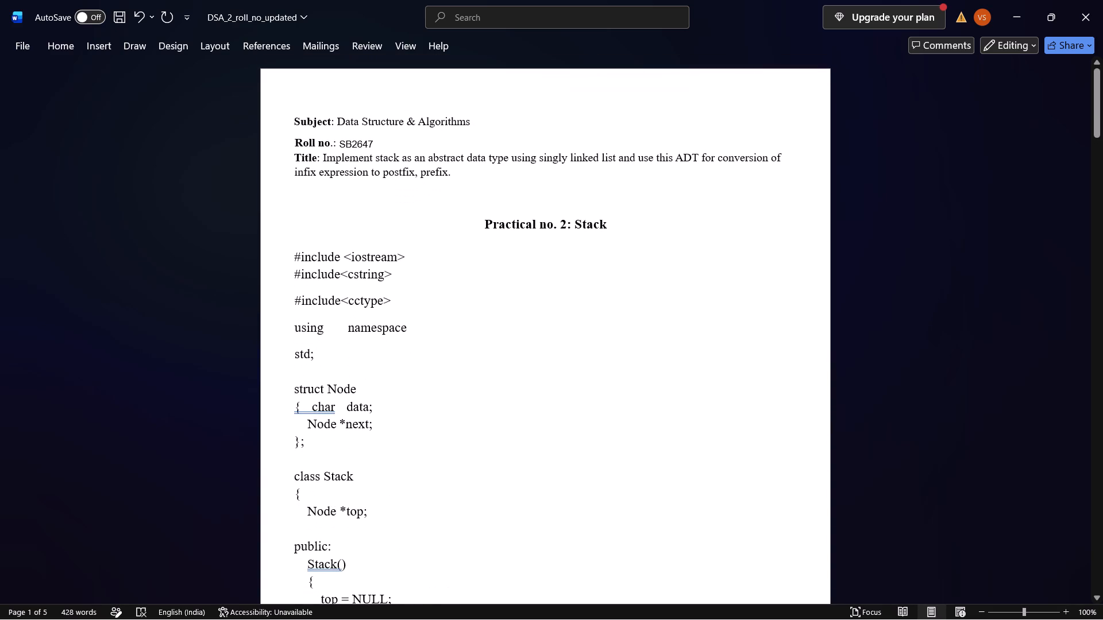
left_click(375, 145)
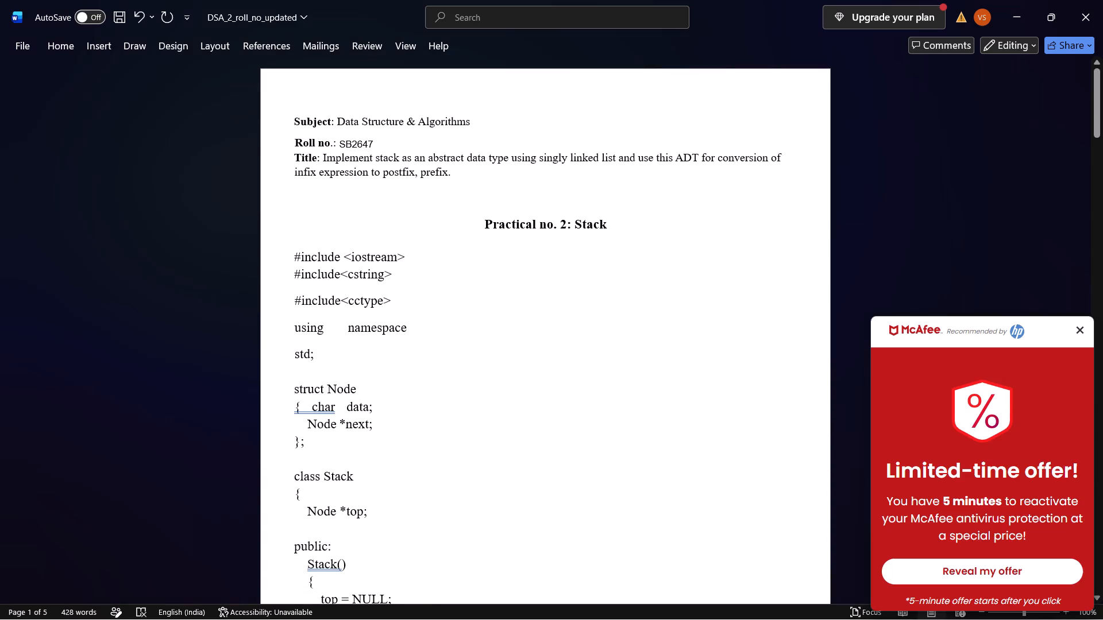
left_click(1081, 328)
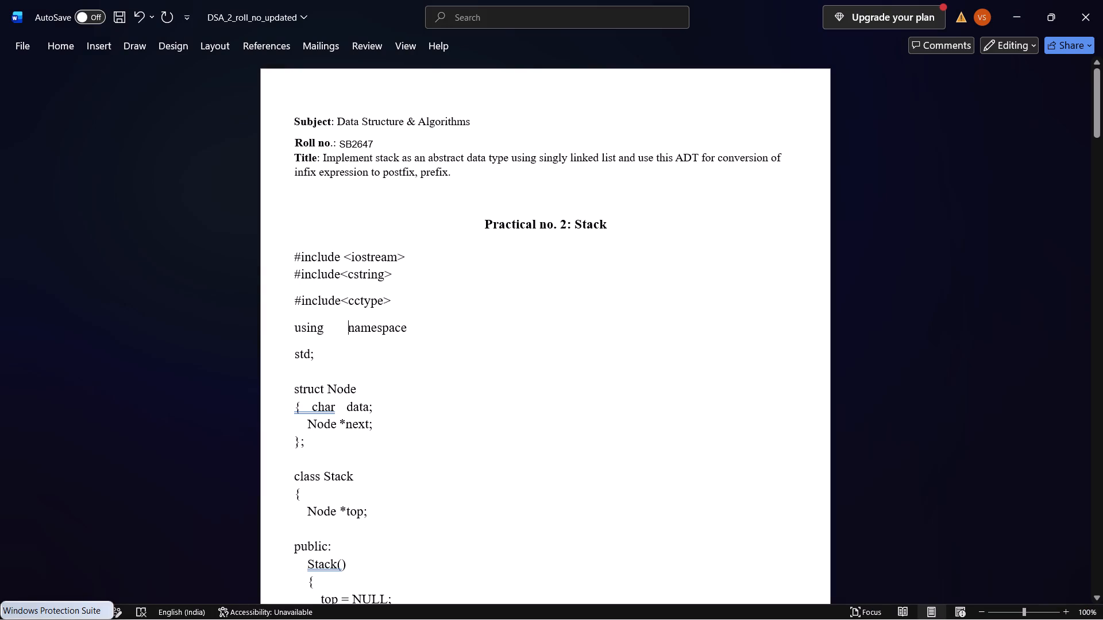
left_click(371, 143)
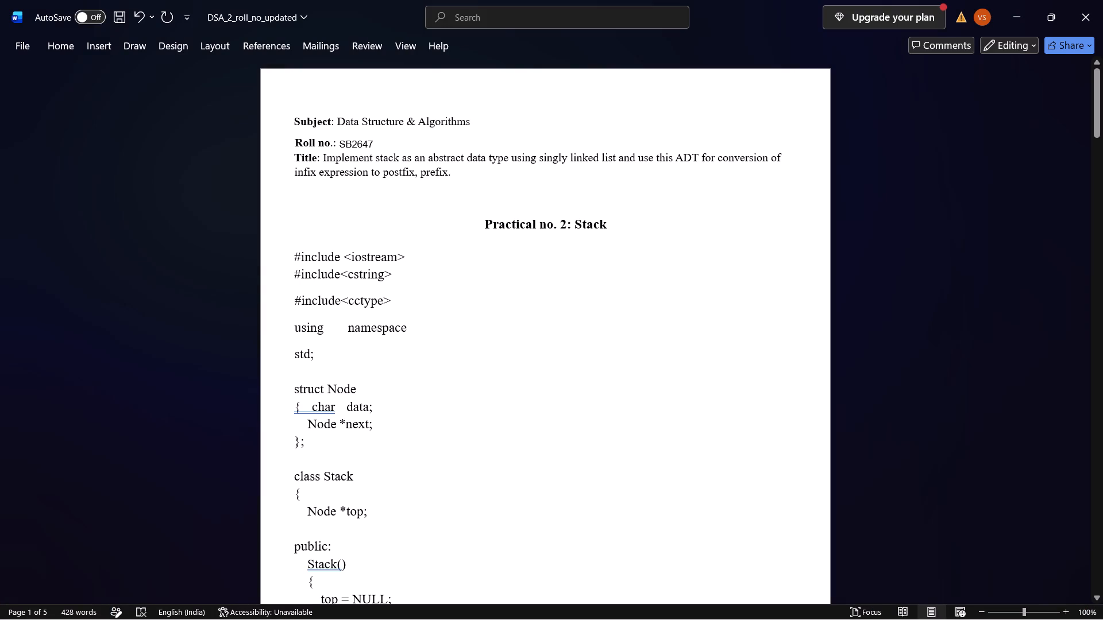
key("BackSpace")
key("0")
Start saving a copy of the document in the Documents folder on this PC, with PDF as the file type.
left_click(14, 52)
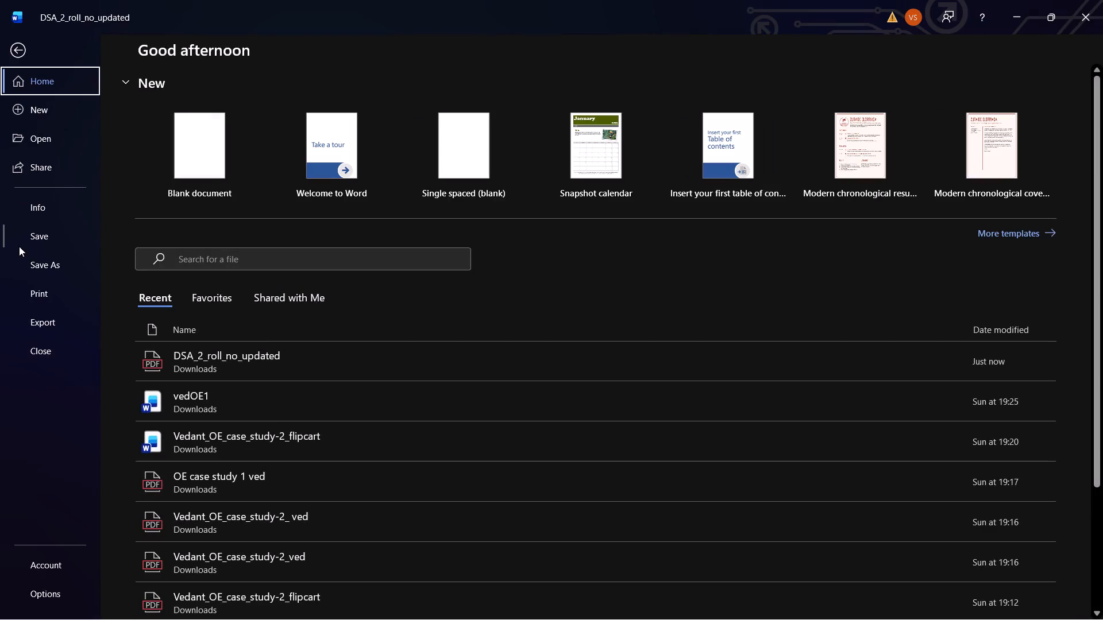
left_click(46, 266)
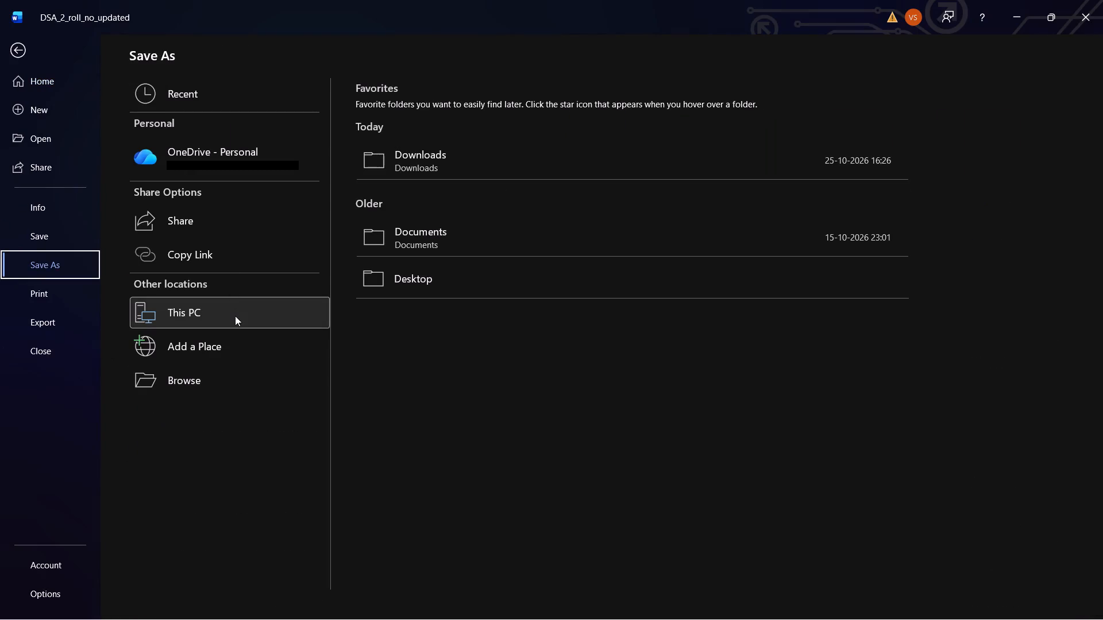
left_click(235, 316)
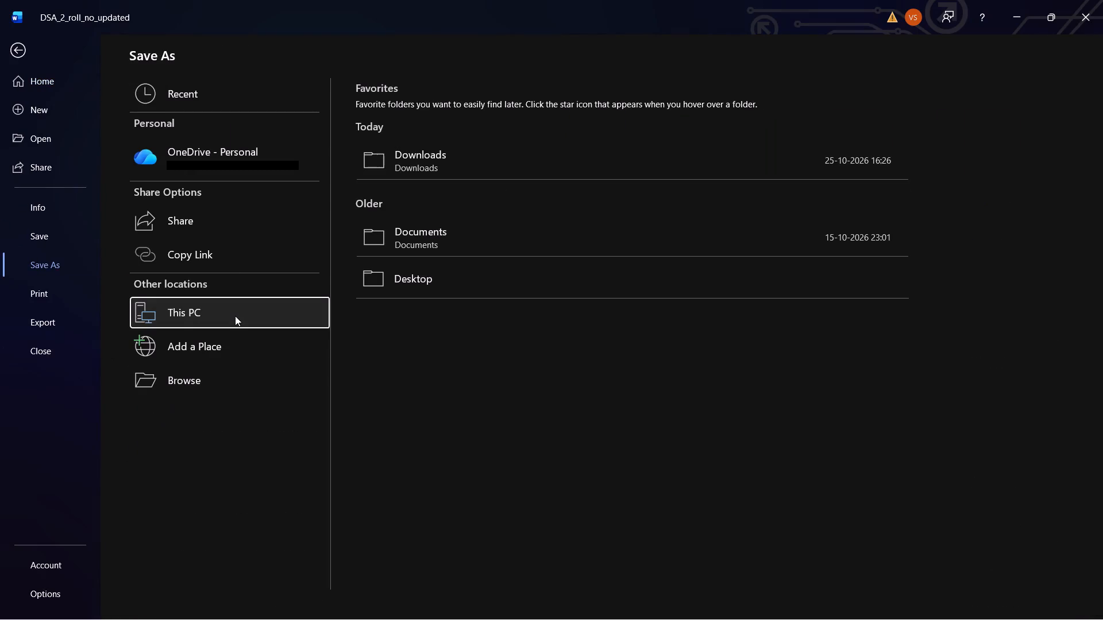
double_click(235, 316)
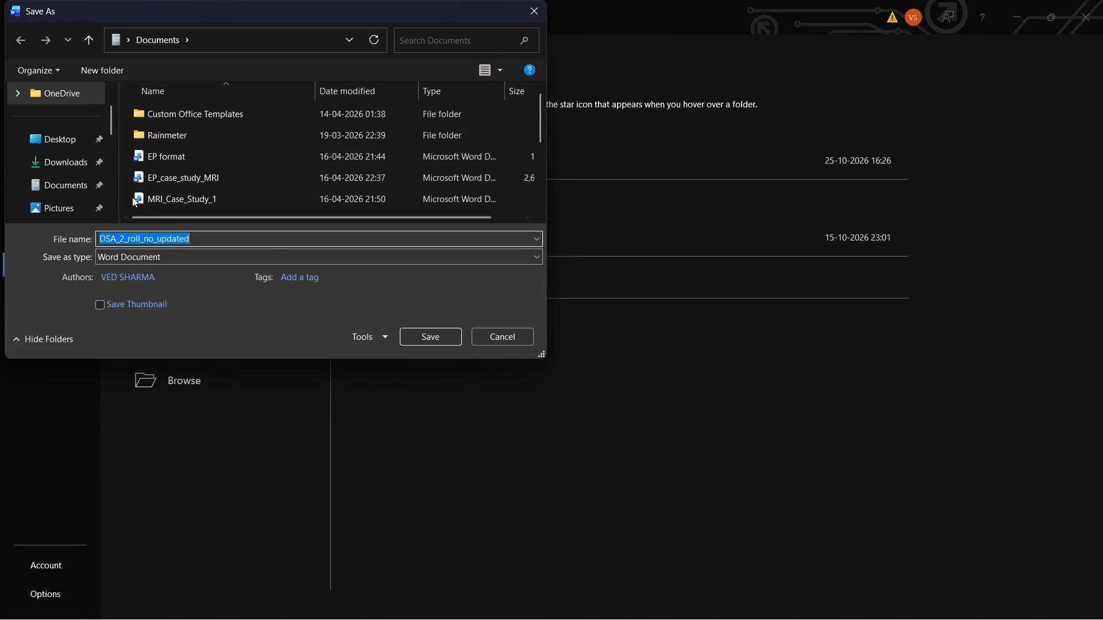
left_click(269, 258)
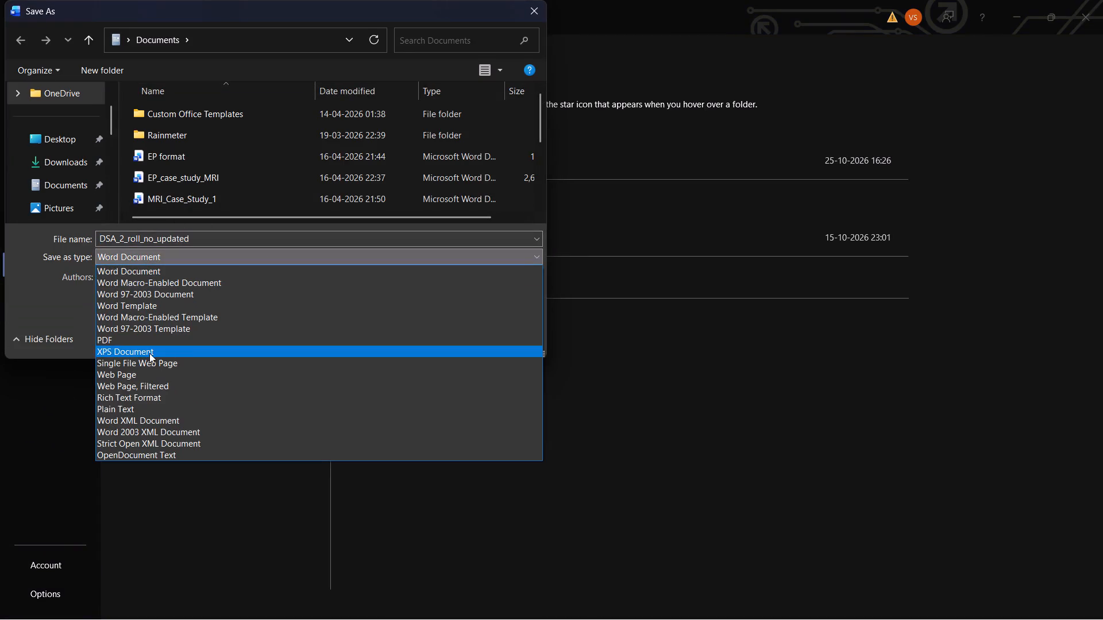
left_click(113, 343)
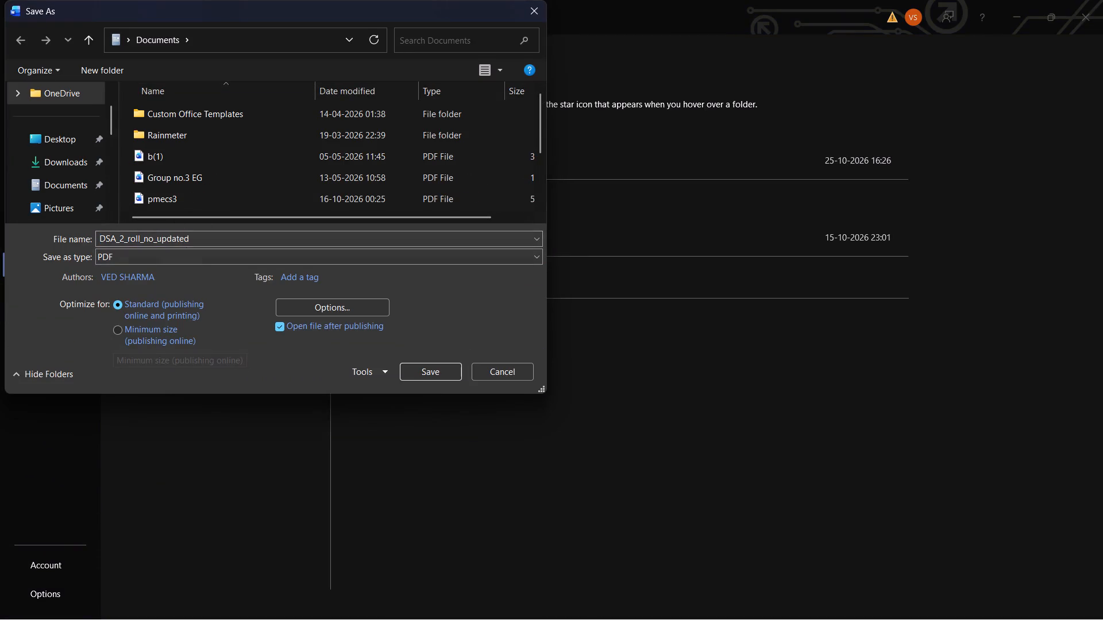
Rename the PDF copy as DSA_2_ved, replacing the roll_no_updated part of the file name.
left_click(192, 239)
key("Right")
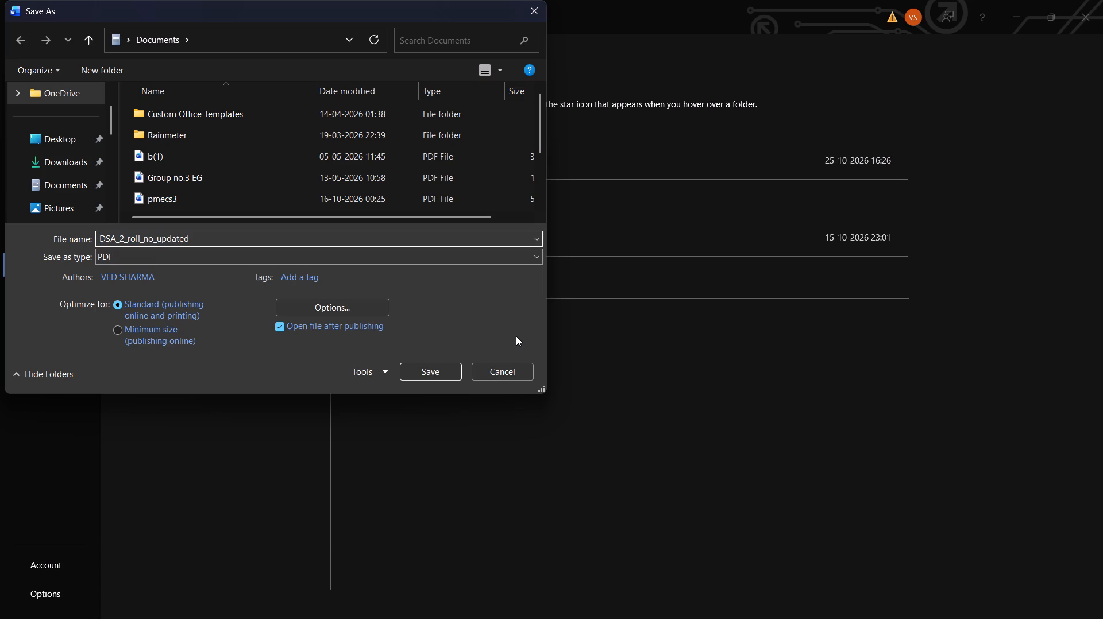
key("BackSpace")
key("BackSpace")
key("BackSpace")
key("BackSpace")
key("BackSpace")
key("BackSpace")
key("BackSpace")
key("BackSpace")
key("BackSpace")
key("BackSpace")
key("BackSpace")
key("BackSpace")
key("BackSpace")
key("BackSpace")
key("BackSpace")
type("ved")
Choose the Downloads folder as the destination, save the PDF there, and dismiss the resulting message.
left_click(59, 146)
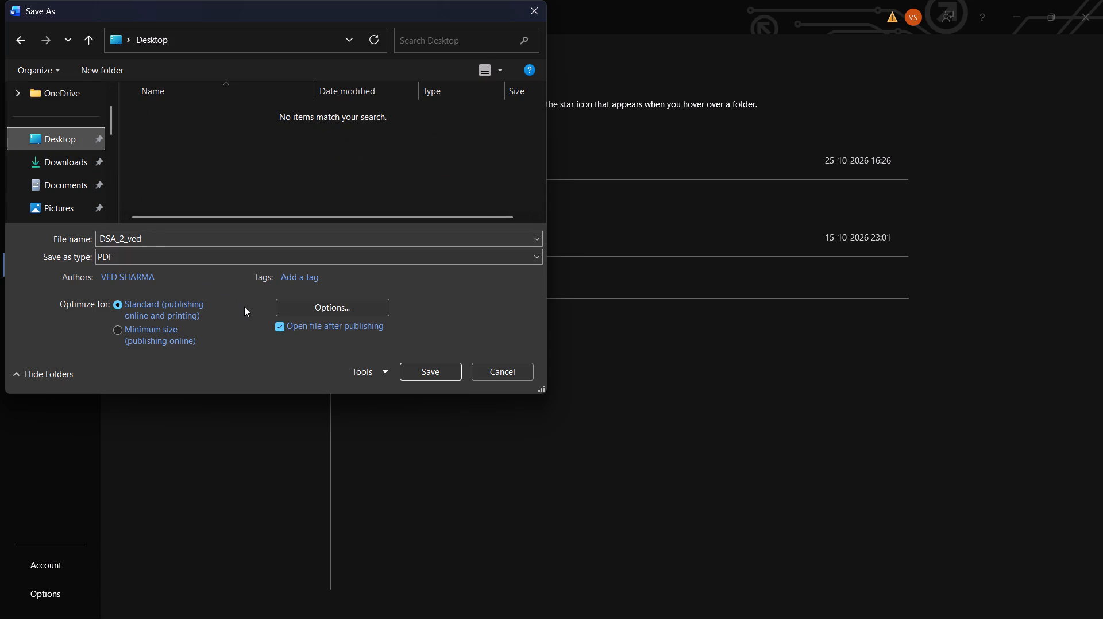
left_click(64, 164)
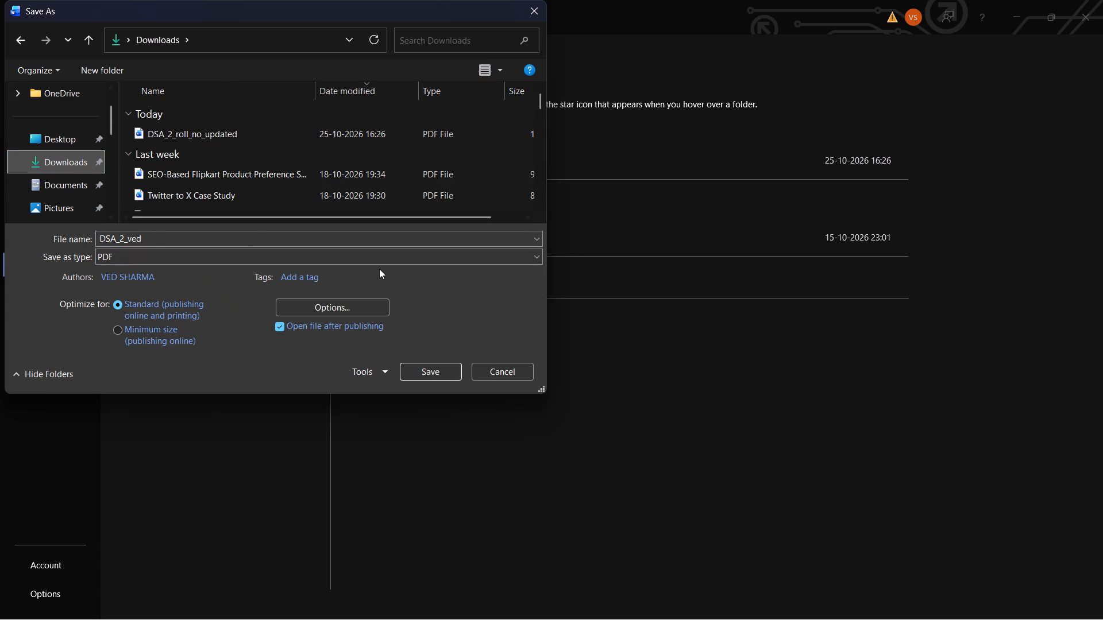
left_click(442, 369)
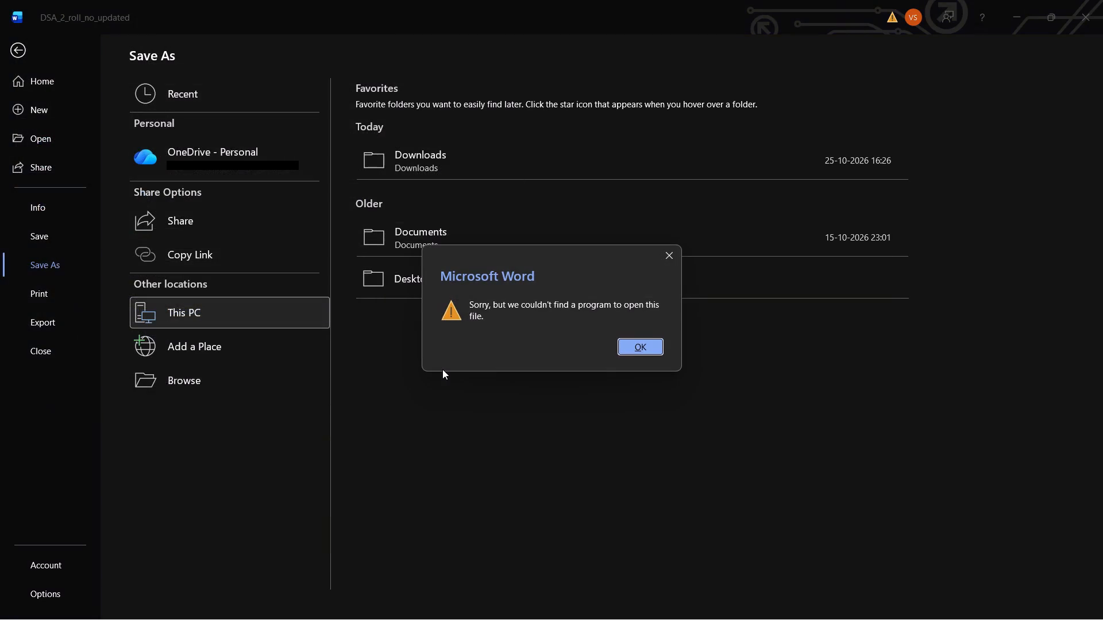
key("Return")
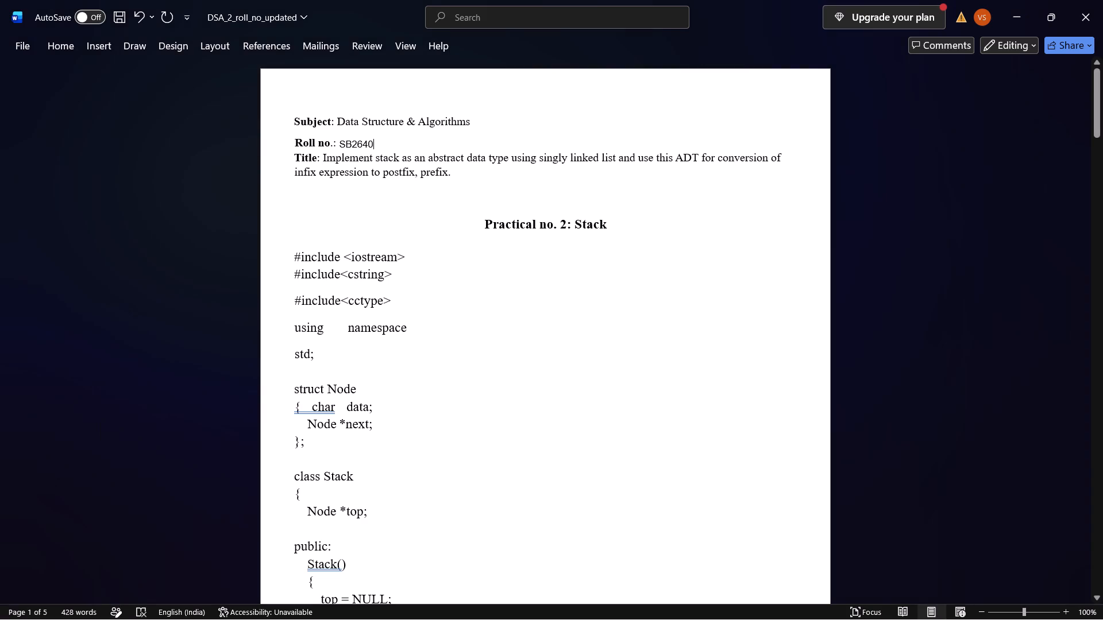
Close the document and save its changes to the Downloads folder.
left_click(1098, 5)
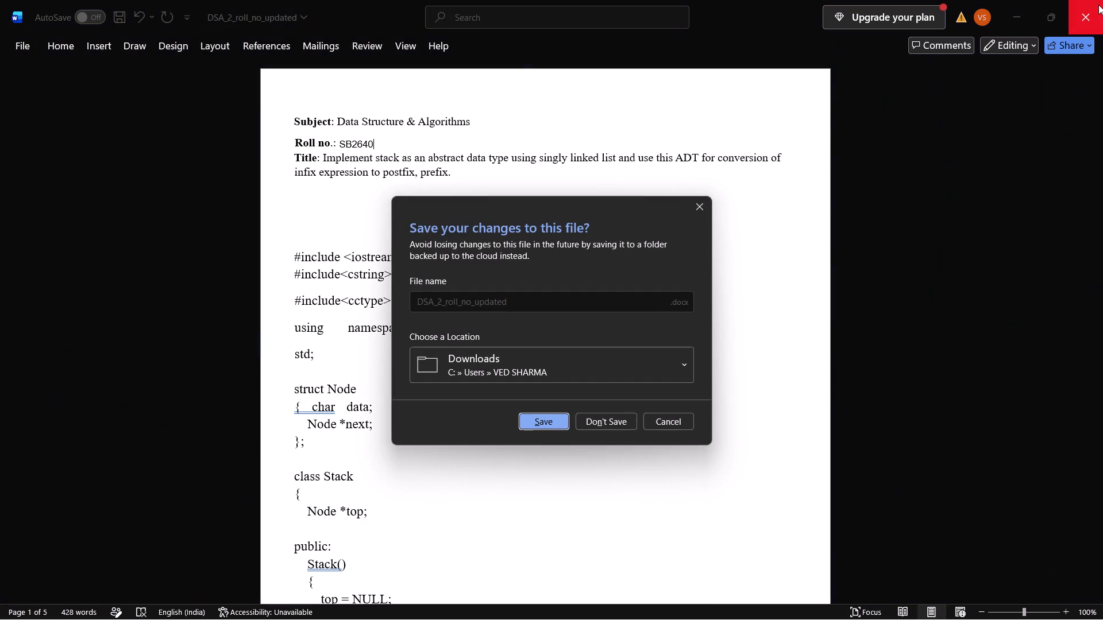
left_click(541, 420)
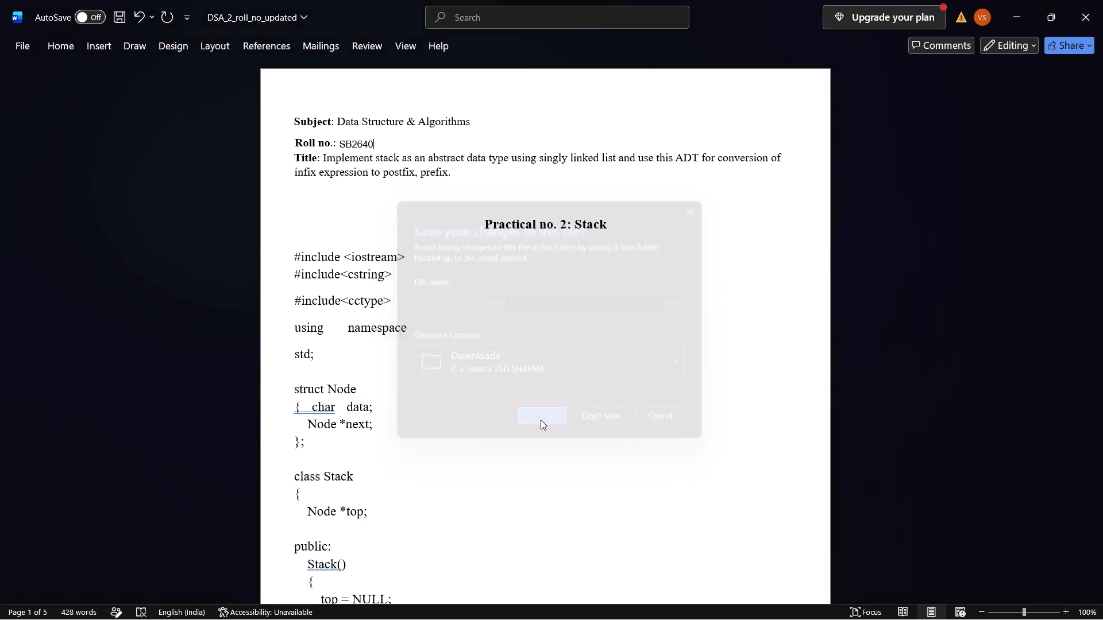
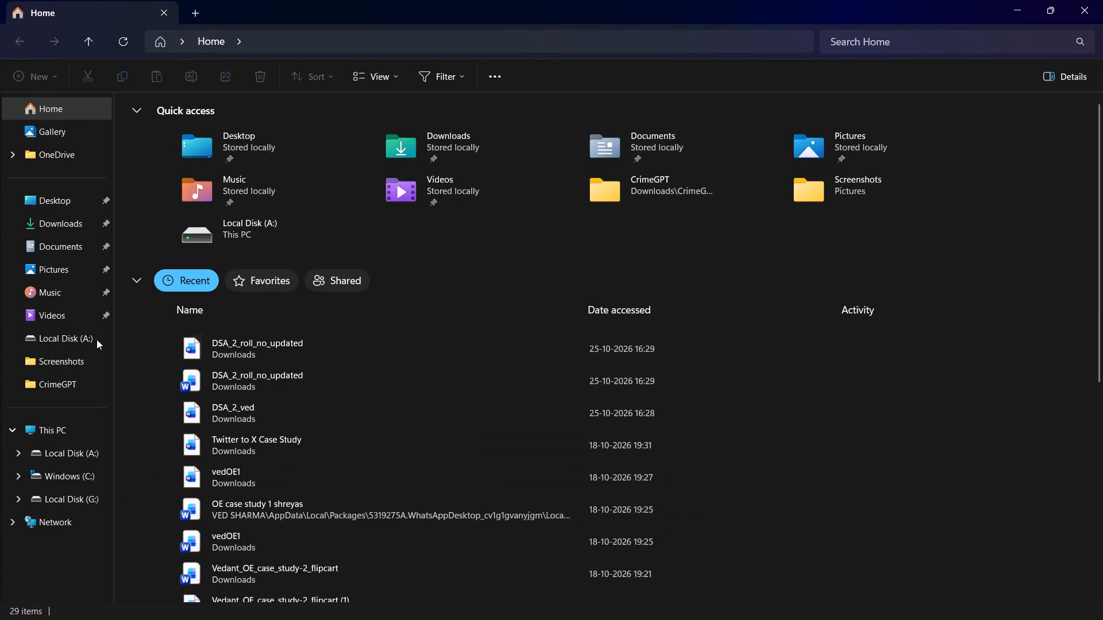
Open the DSA_2_ved PDF from the Downloads folder in Word.
left_click(68, 222)
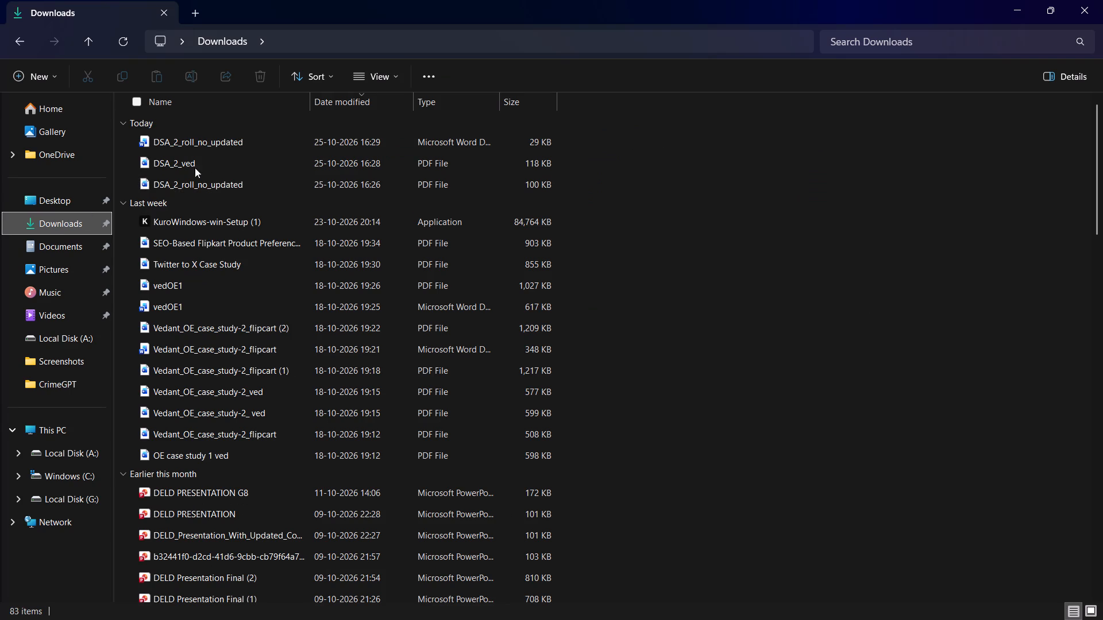
double_click(211, 163)
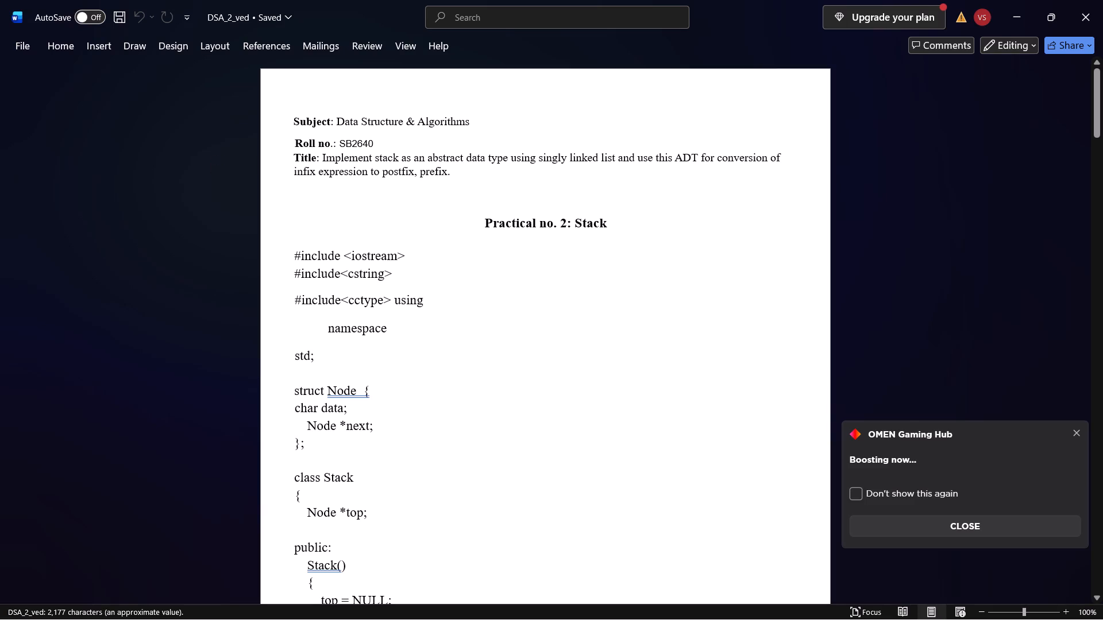
Insert a space before "using" after #include<cctype> so that it wraps onto the line with "namespace".
scroll(537, 362, "down", 1)
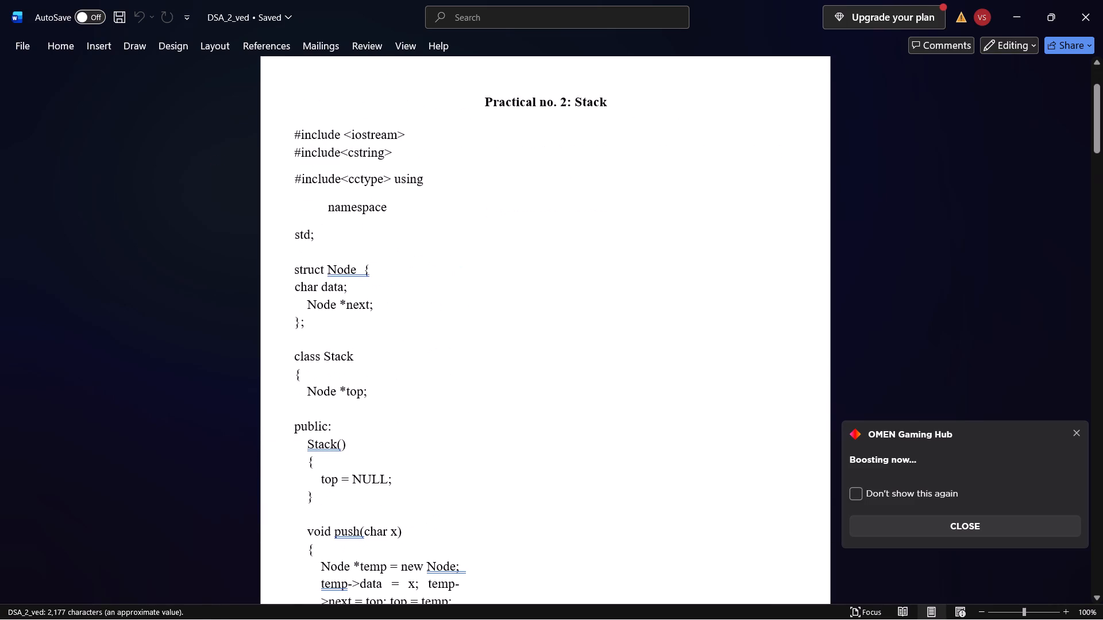
scroll(537, 362, "down", 1)
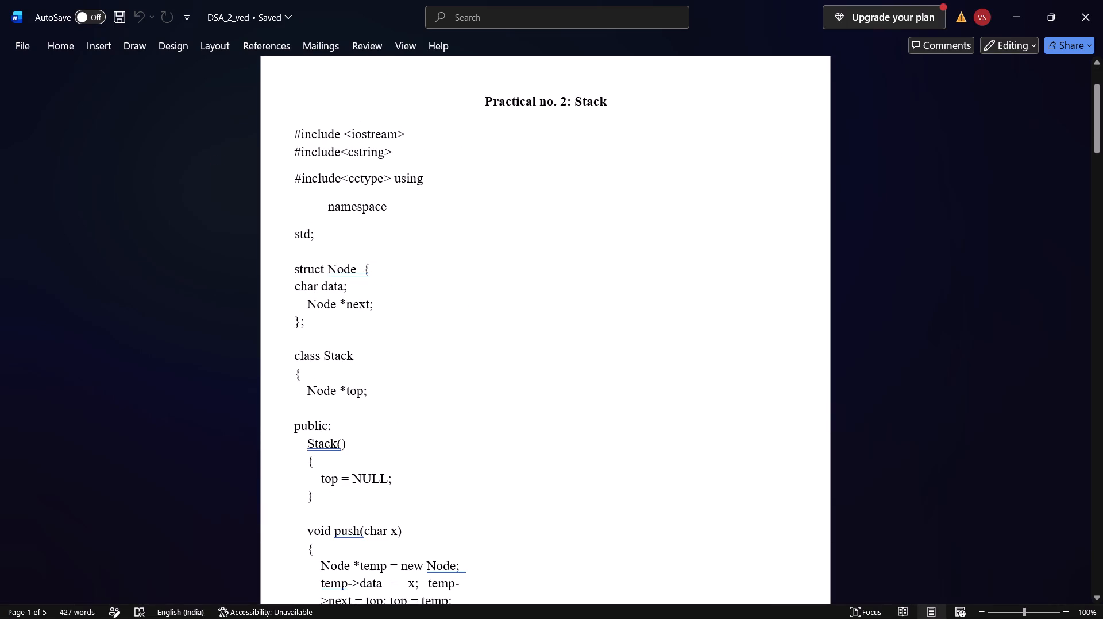
left_click(395, 176)
key("space")
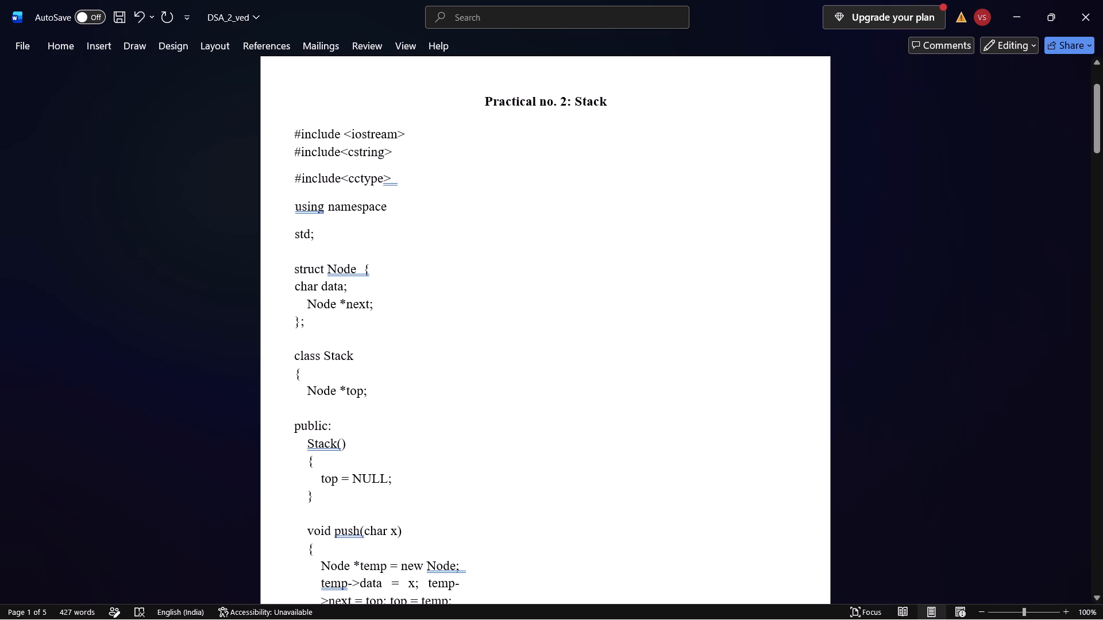
Save the edited file as a Word Document named DSA_2_ved in Downloads and close it.
key("ctrl+s")
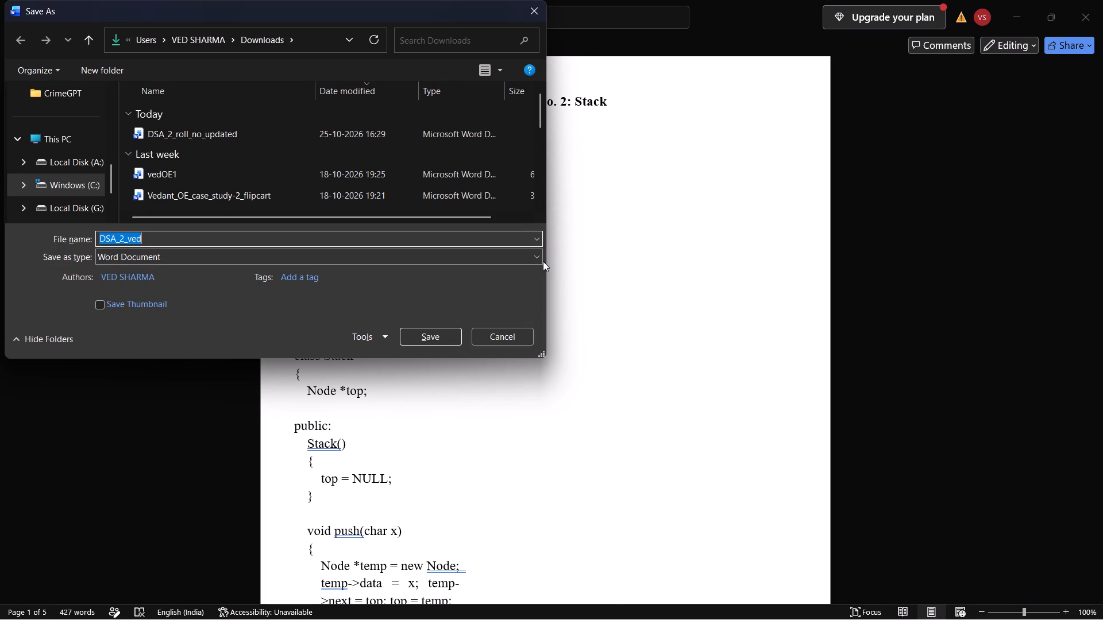
key("Return")
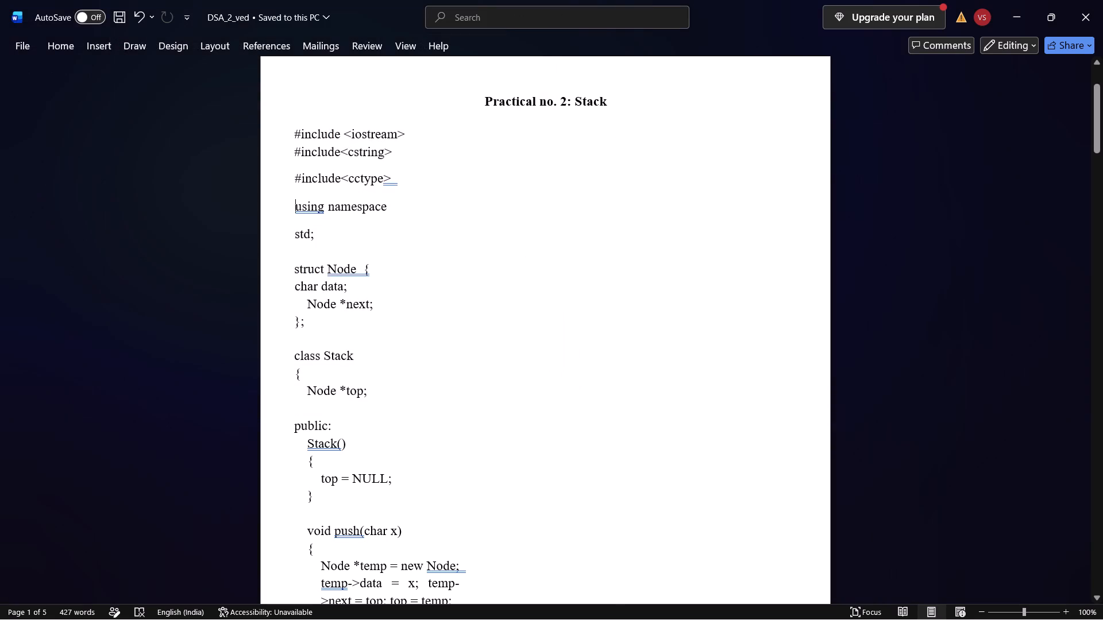
left_click(1096, 2)
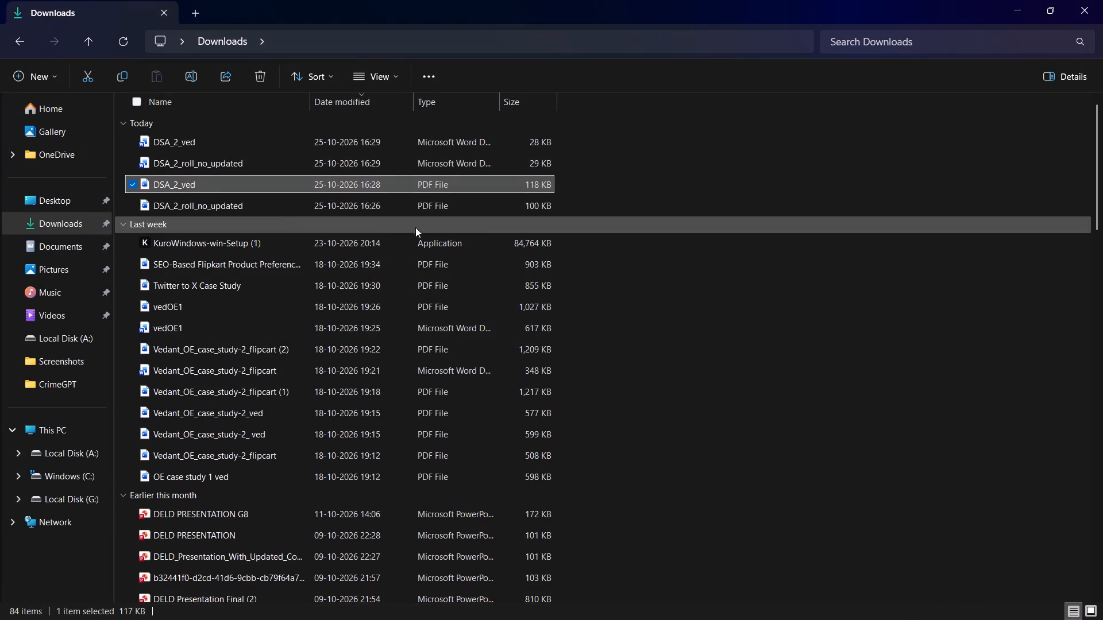
Open the DSA_2_ved Word document from Downloads to check its first page, and close it.
double_click(220, 144)
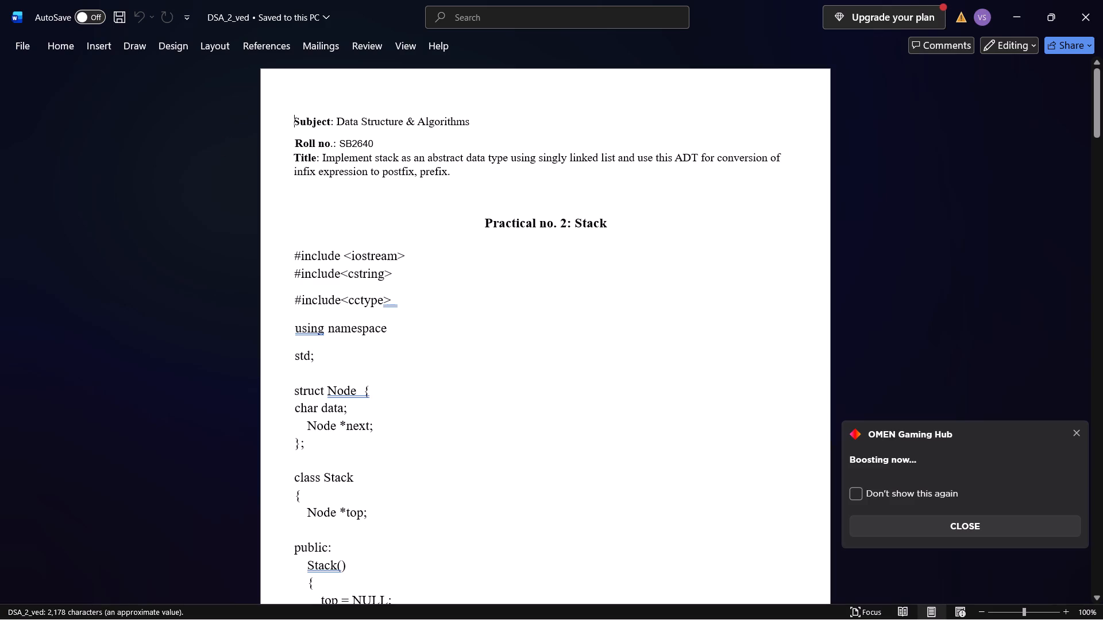
left_click(1092, 2)
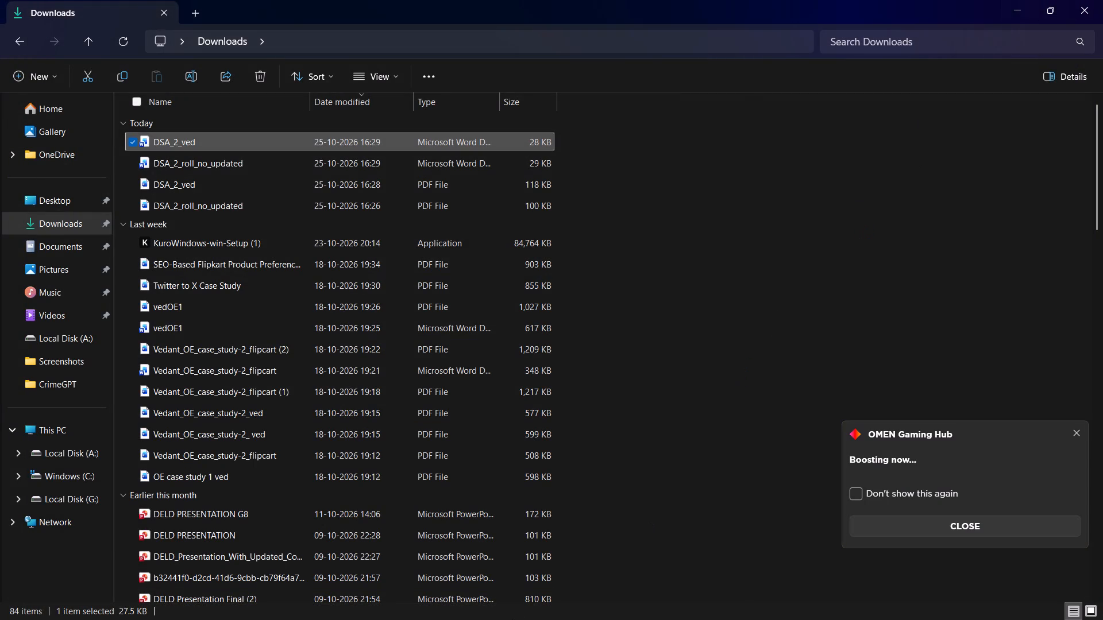
Switch to Google Chrome.
left_click(583, 602)
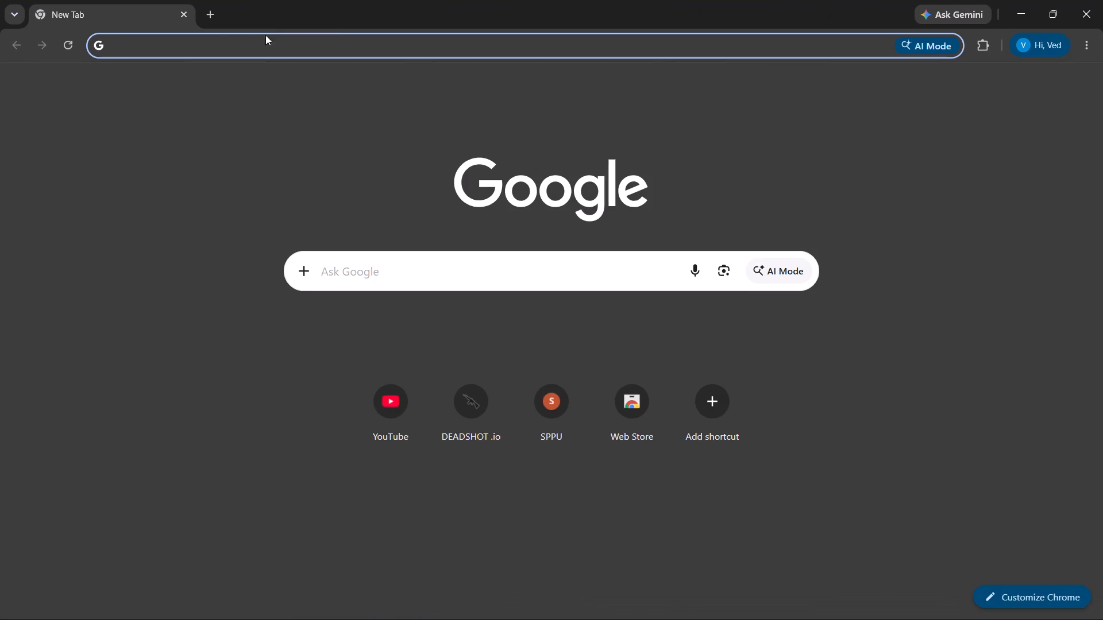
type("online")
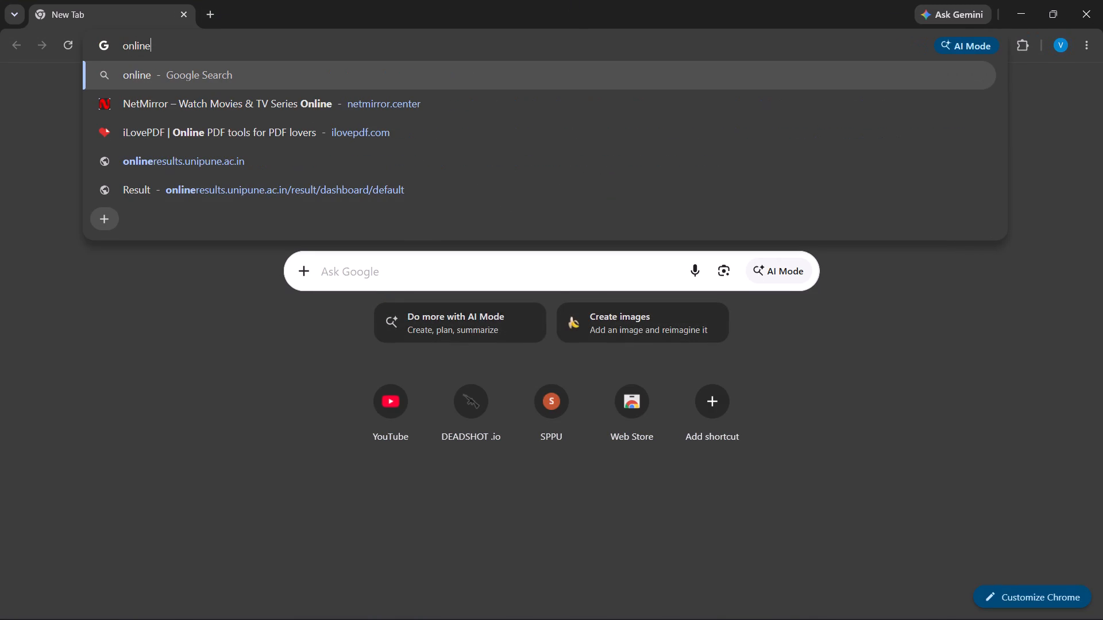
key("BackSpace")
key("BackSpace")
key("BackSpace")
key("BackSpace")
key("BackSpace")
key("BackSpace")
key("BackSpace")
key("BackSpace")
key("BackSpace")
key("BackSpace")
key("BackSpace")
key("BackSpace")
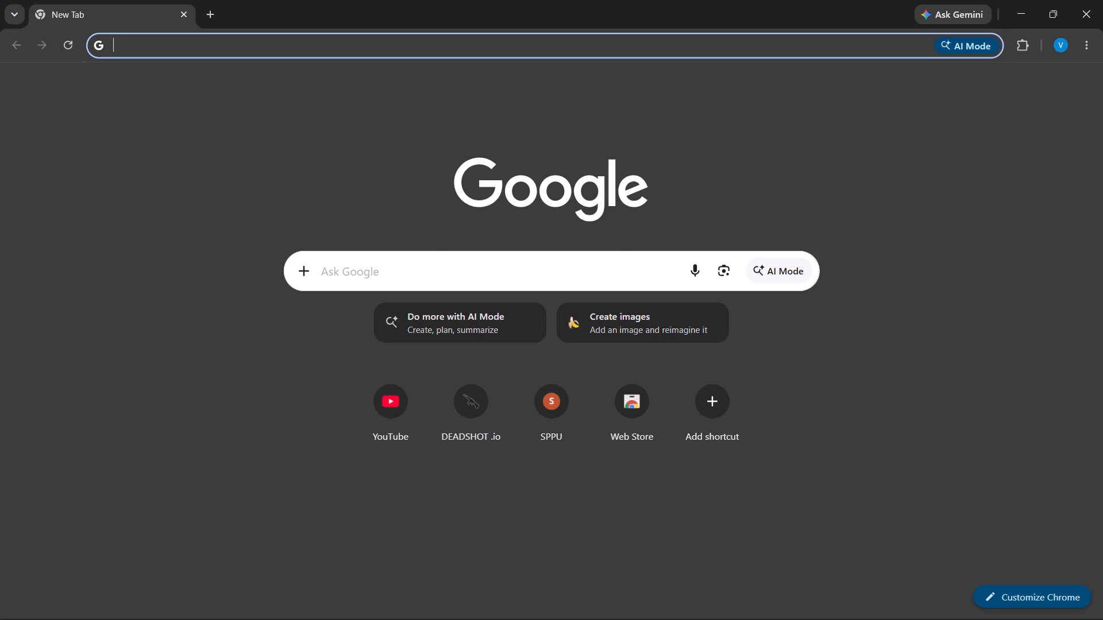
Search Google for "word to pdf converter" using the matching suggestion.
type("wor")
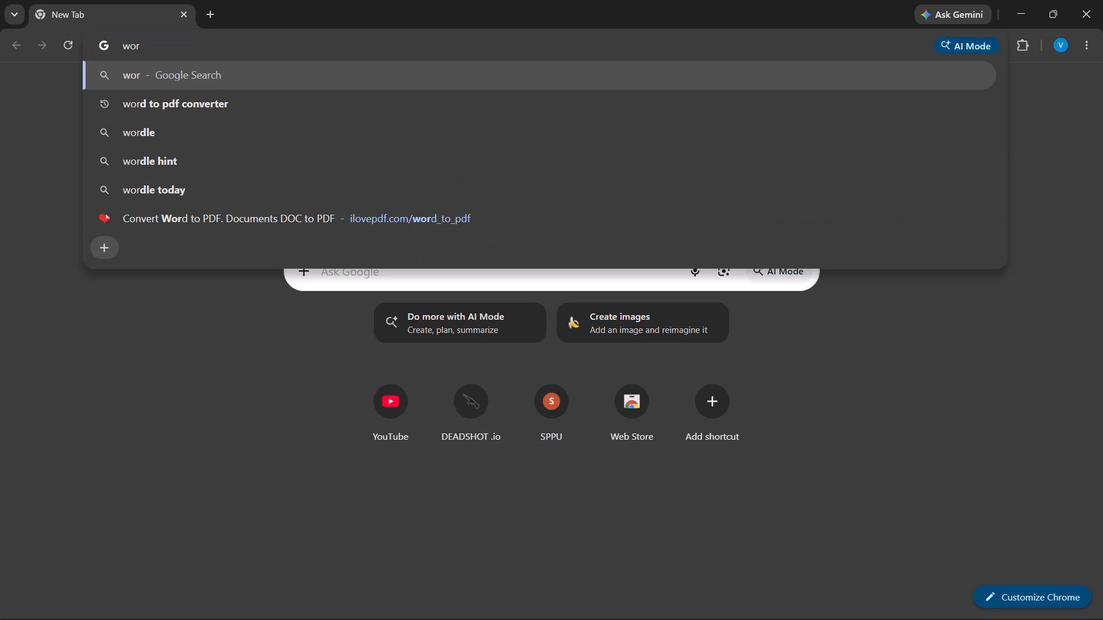
key("Down")
key("Return")
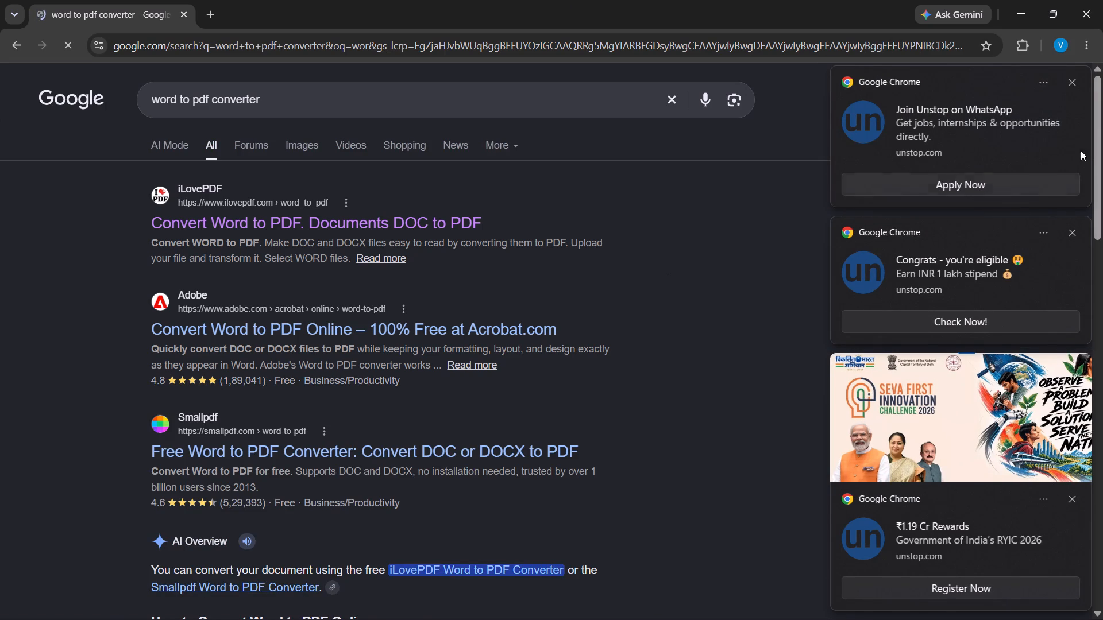
Dismiss the three Unstop notifications covering the search results.
left_click(1074, 80)
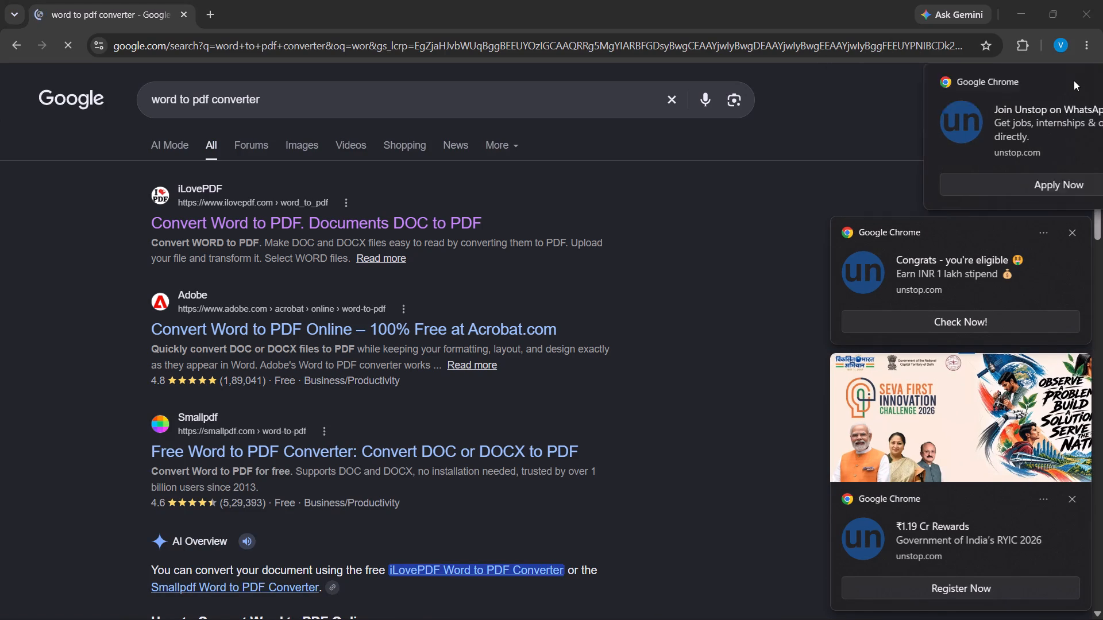
left_click(1070, 231)
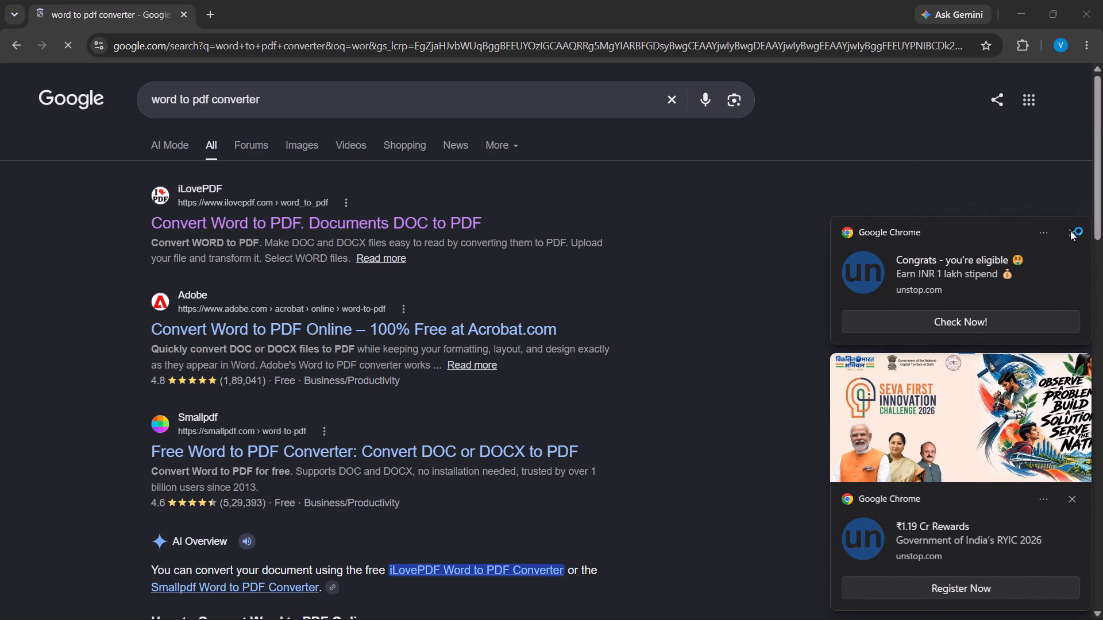
left_click(1073, 500)
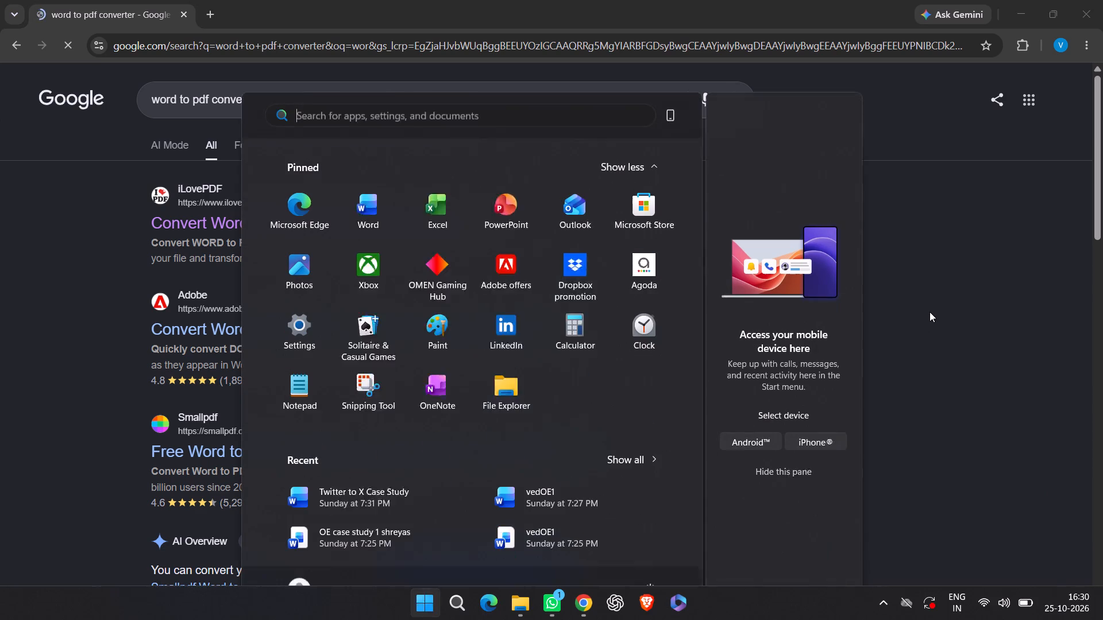
Search Windows for vpn, open Proton VPN to check its connection status, and close its window.
type("vpn")
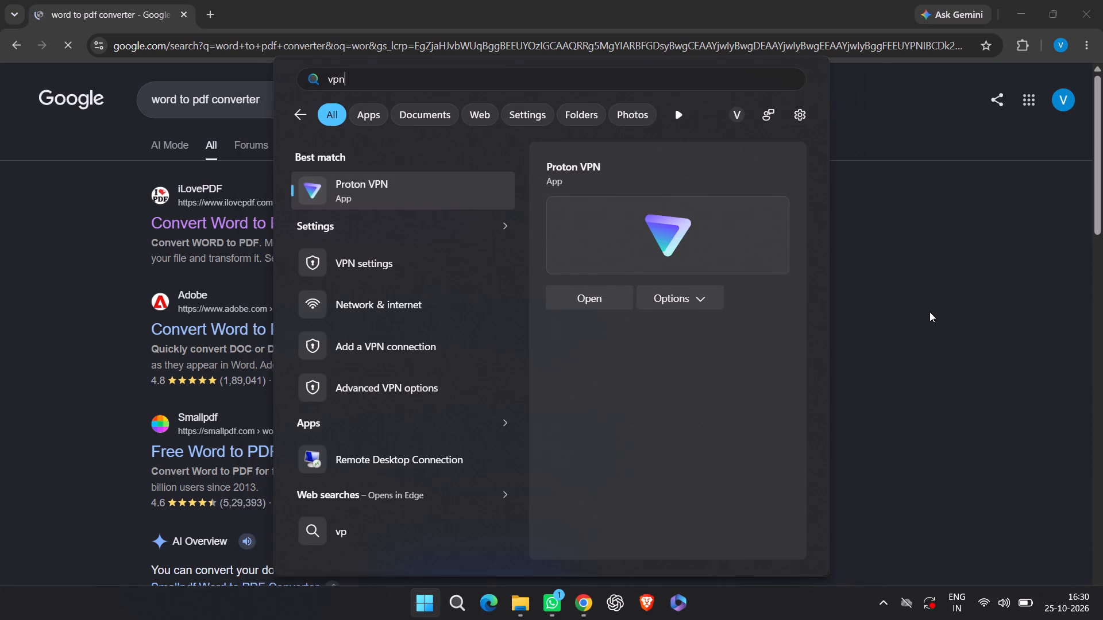
key("Return")
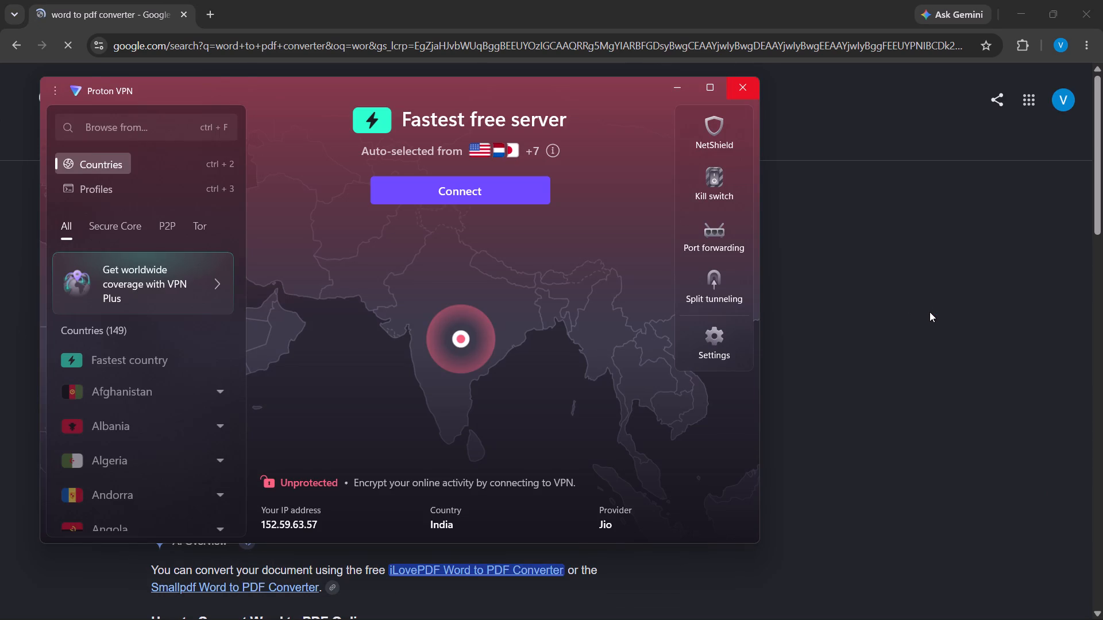
left_click(745, 91)
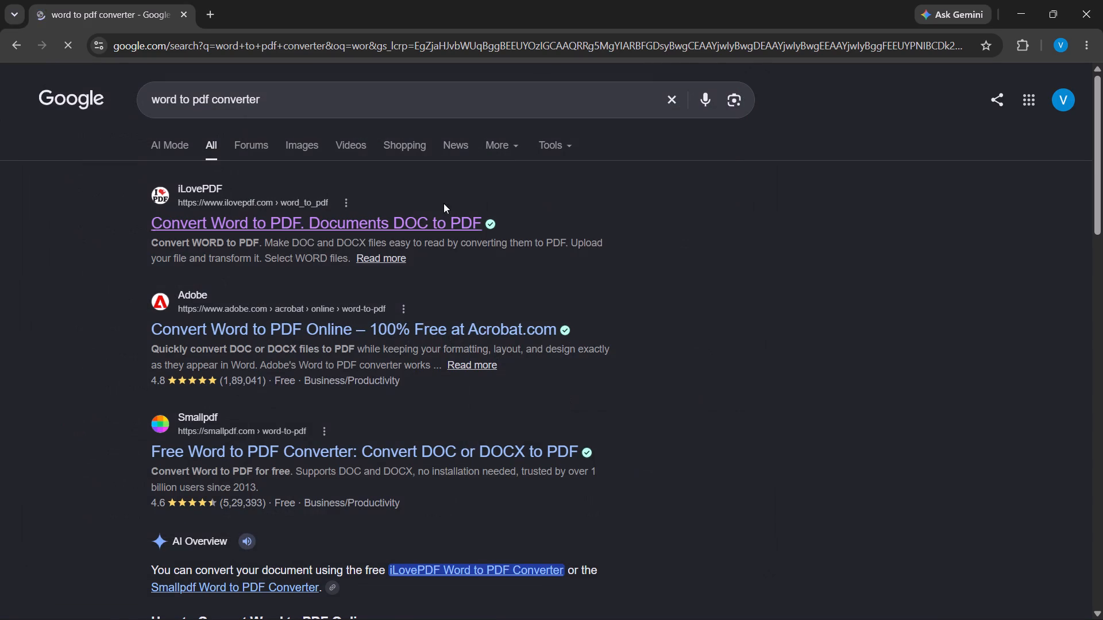
Open the iLovePDF Word to PDF converter from the search results and try to open its Word file selection.
left_click(438, 218)
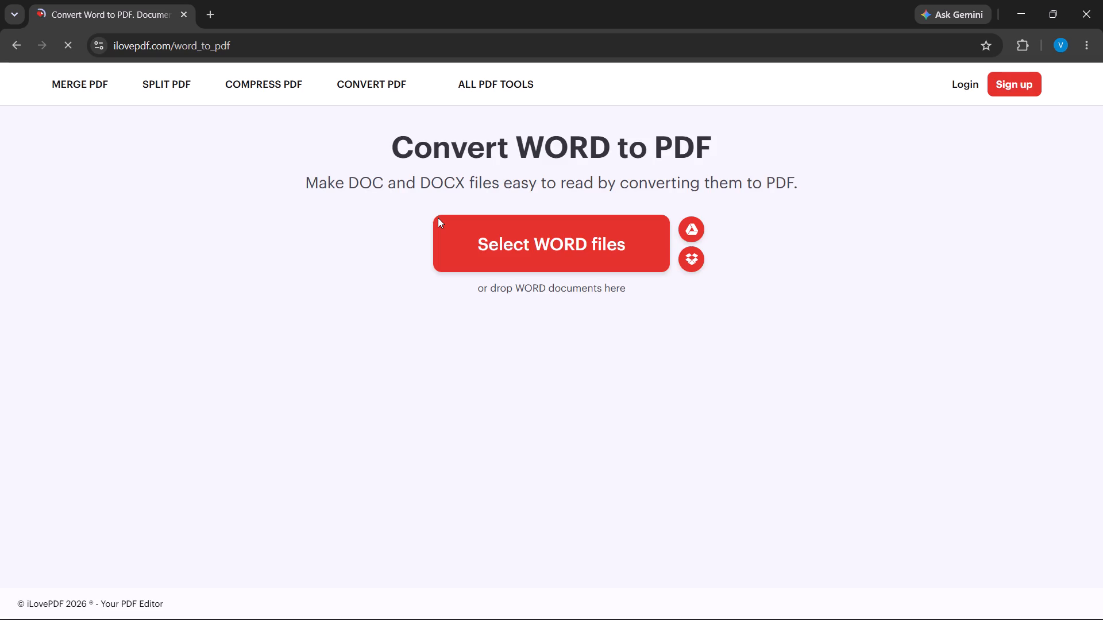
left_click(516, 258)
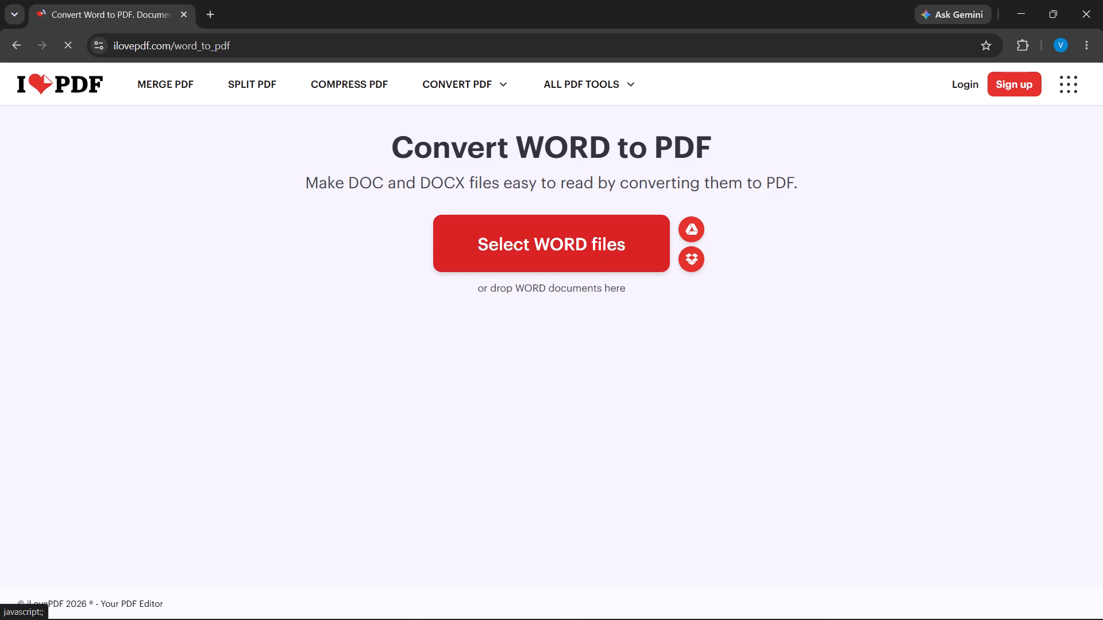
Show the available Wi-Fi networks and select vivo Y29 5G as the network for connecting.
left_click(981, 599)
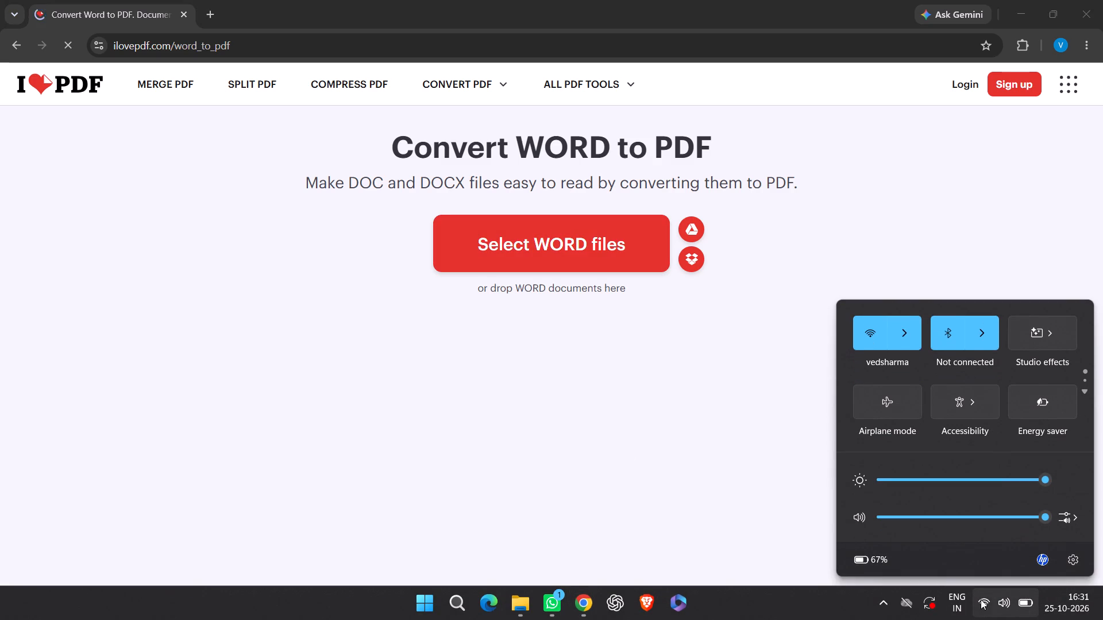
left_click(907, 332)
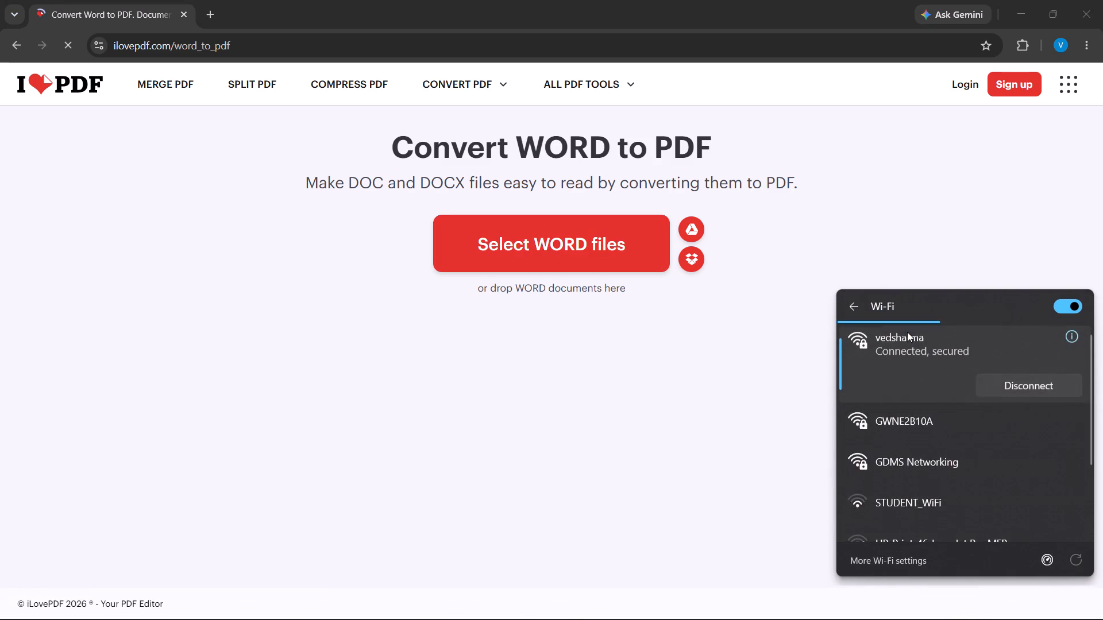
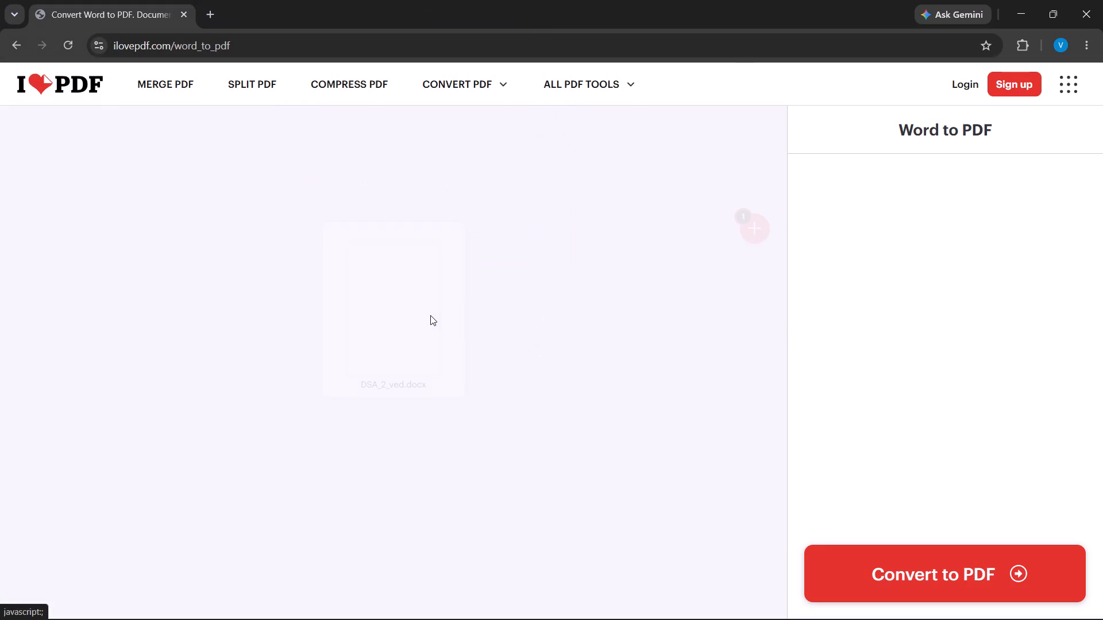
Convert the uploaded DSA_2_ved.docx to PDF.
left_click(862, 594)
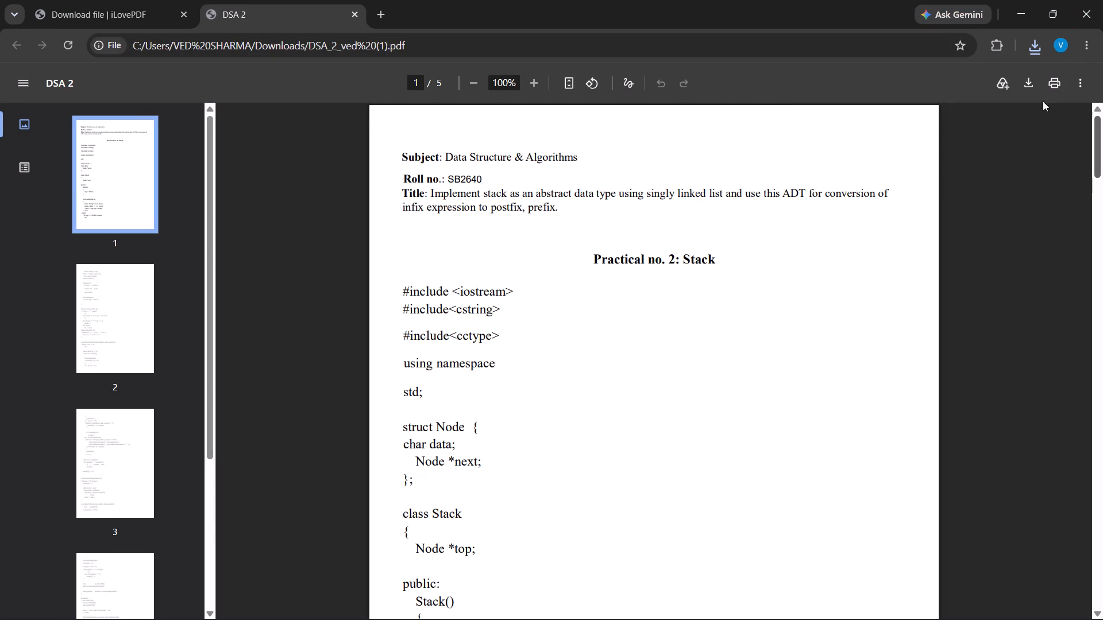
Minimize the browser window to get back to the Downloads folder in File Explorer.
left_click(1020, 0)
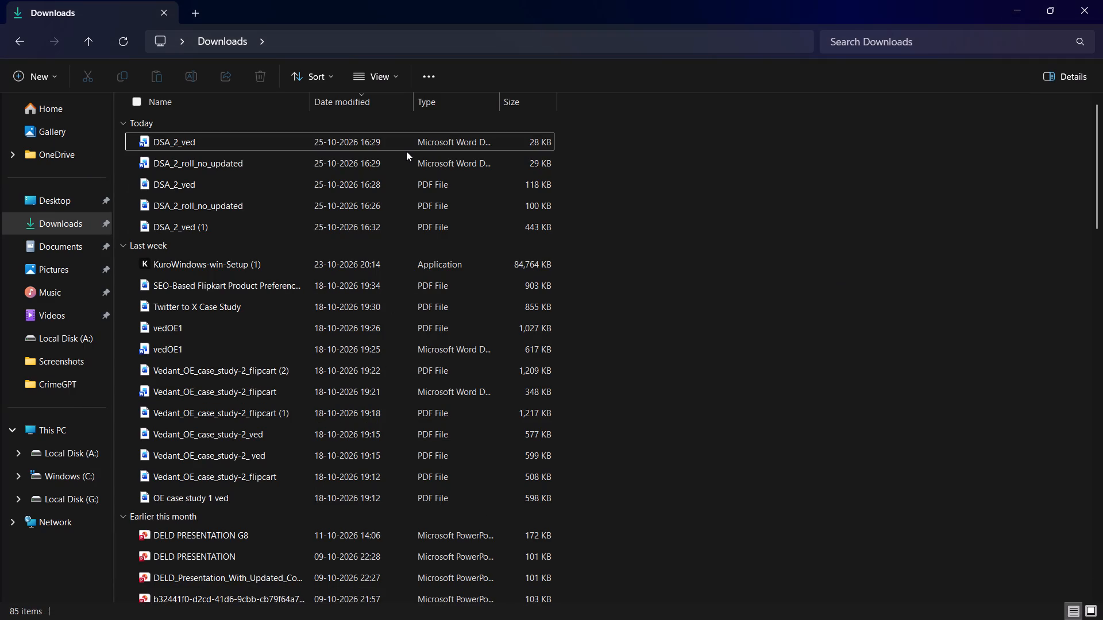
Open DSA_2_ved (1) from the Downloads folder in Word to view the converted PDF, and close it again.
double_click(224, 218)
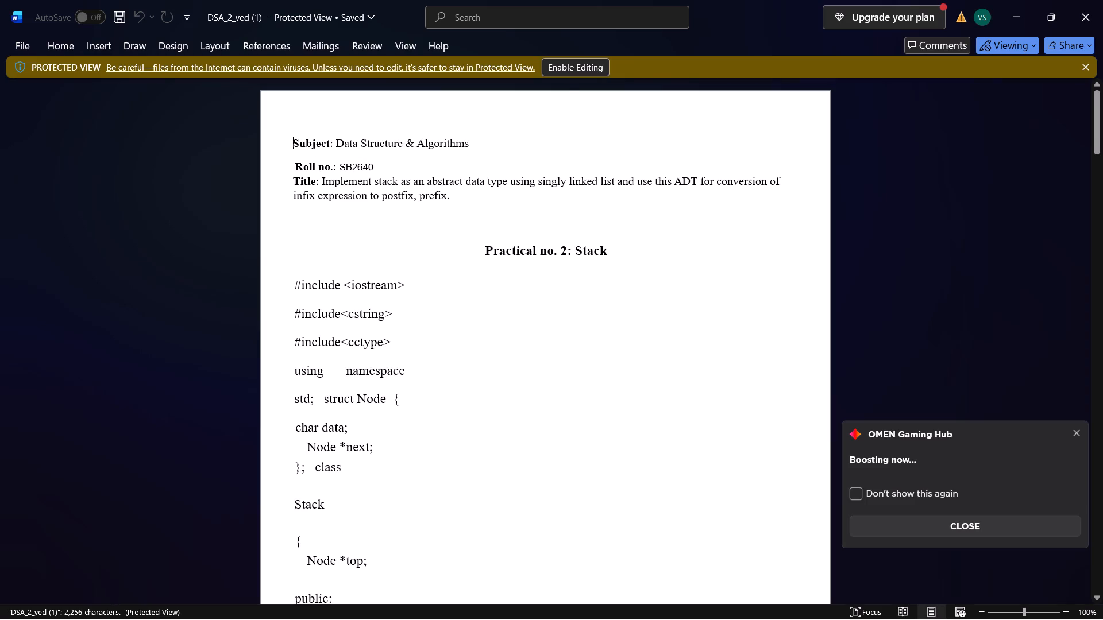
left_click(1086, 4)
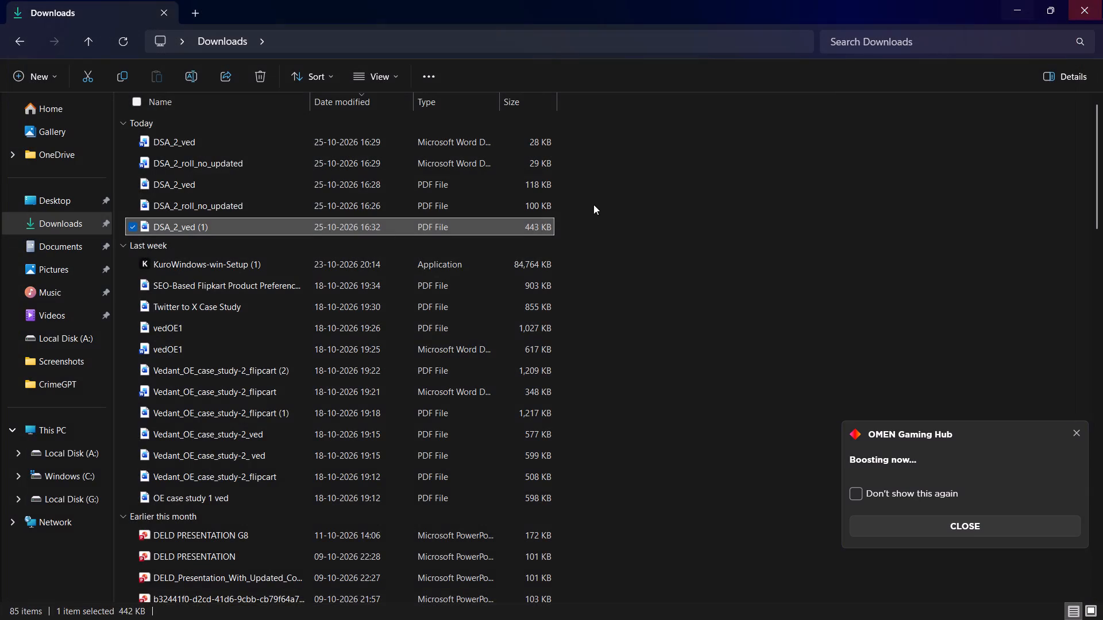
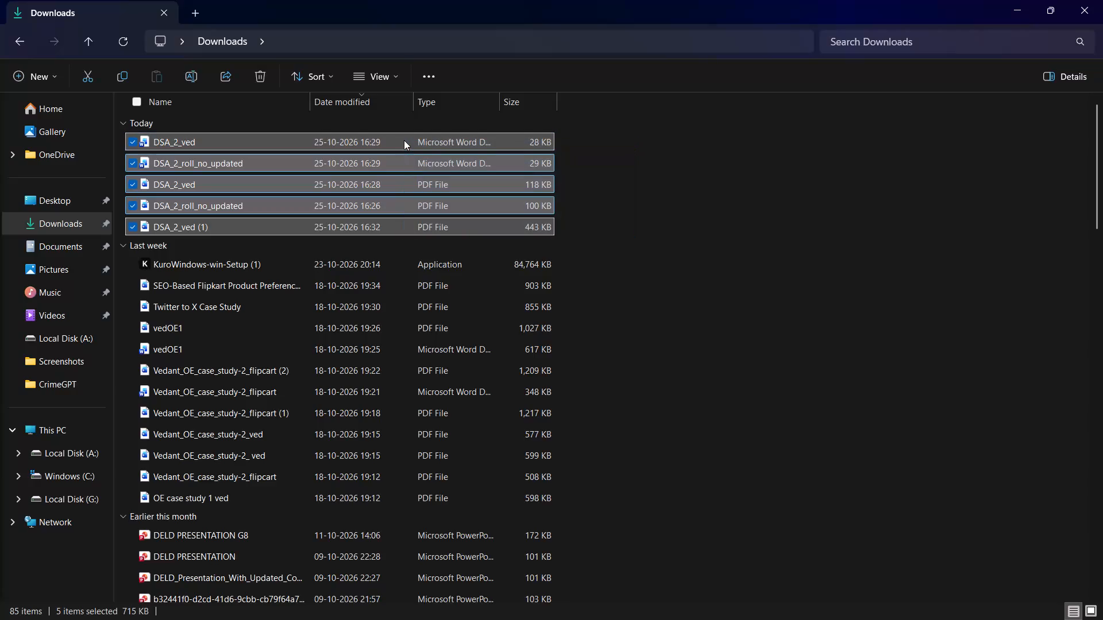
Delete the five selected DSA_2 Word and PDF files dated today from the Downloads folder.
right_click(404, 140)
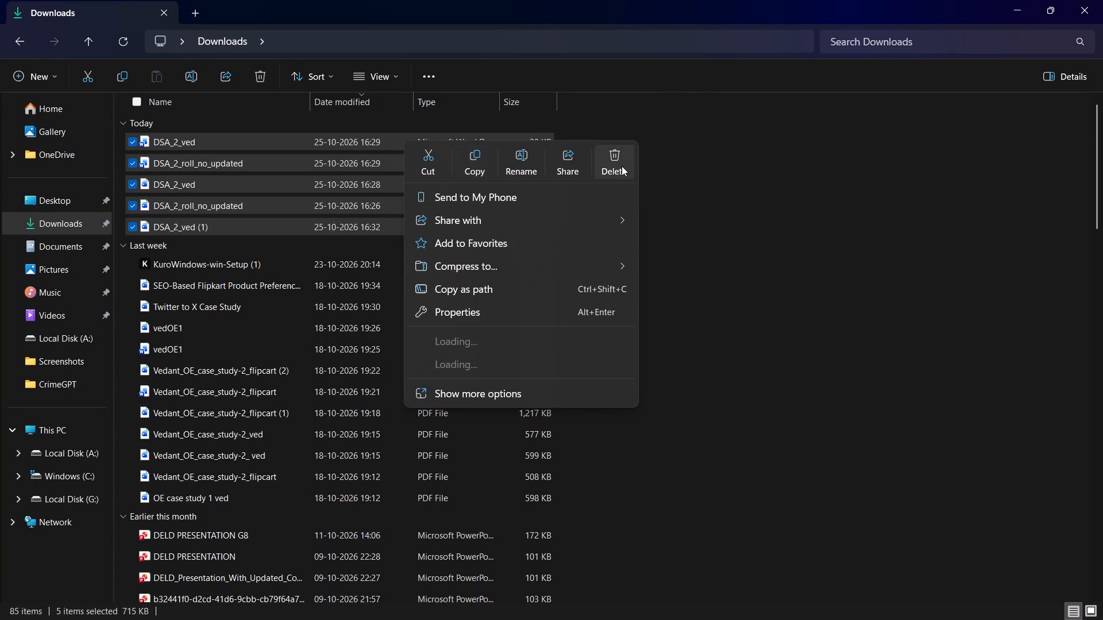
left_click(622, 166)
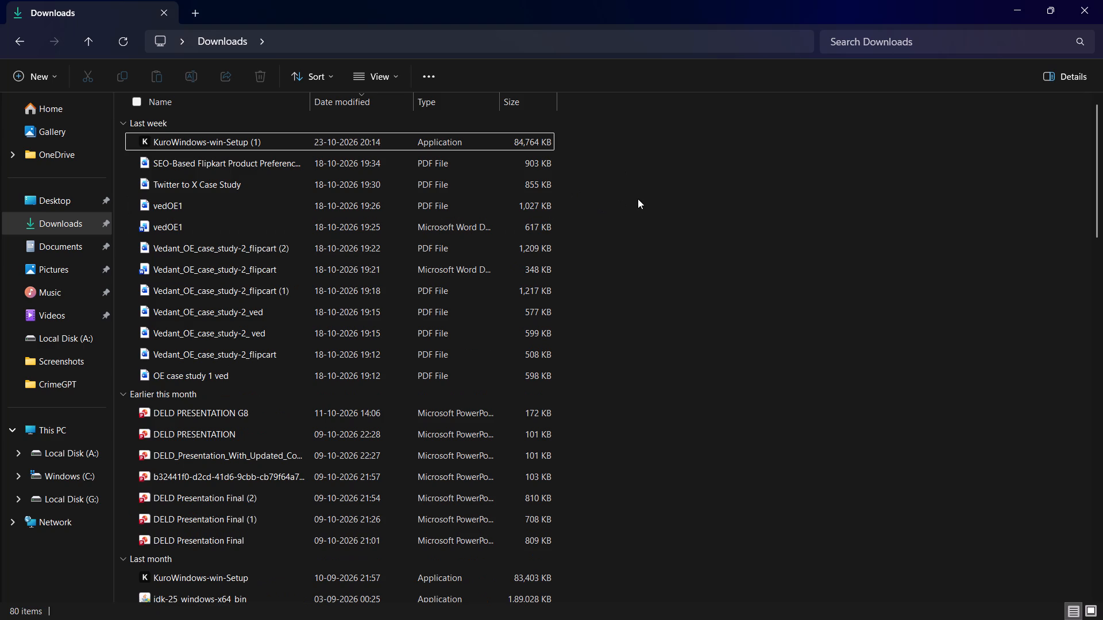
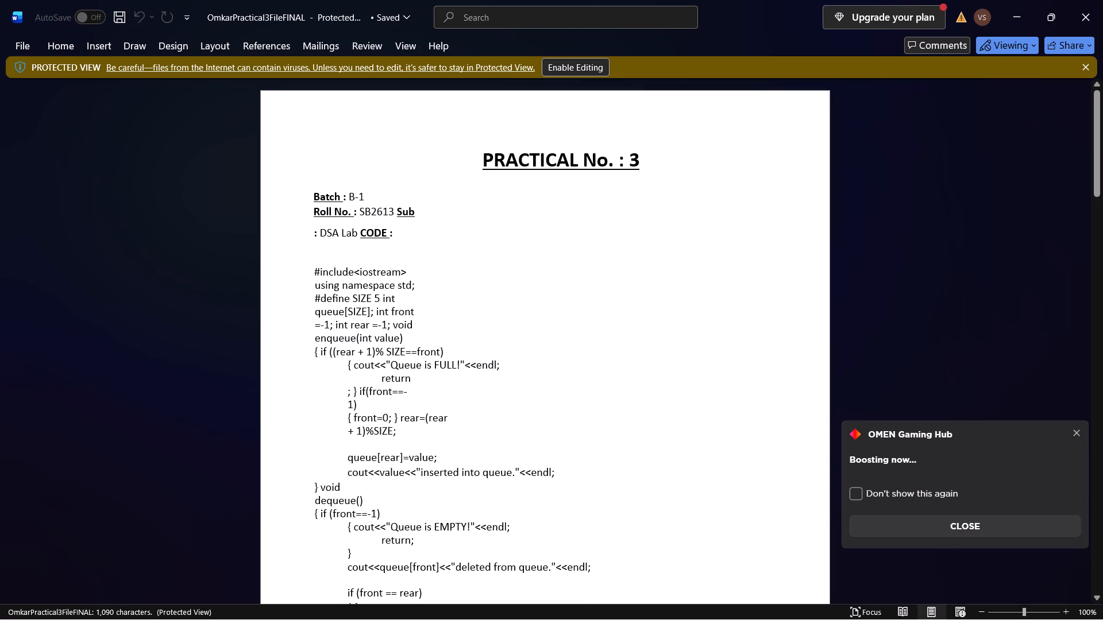
Enable editing in the Practical No. 3 document and move the Sub label onto a new line below Roll No.
left_click(572, 73)
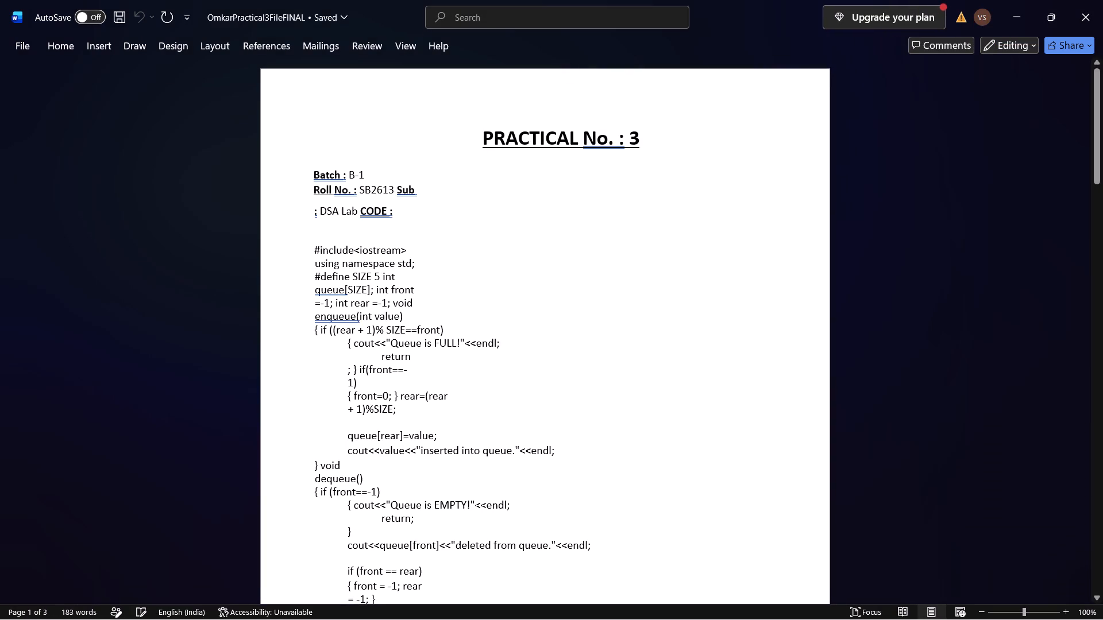
left_click(395, 187)
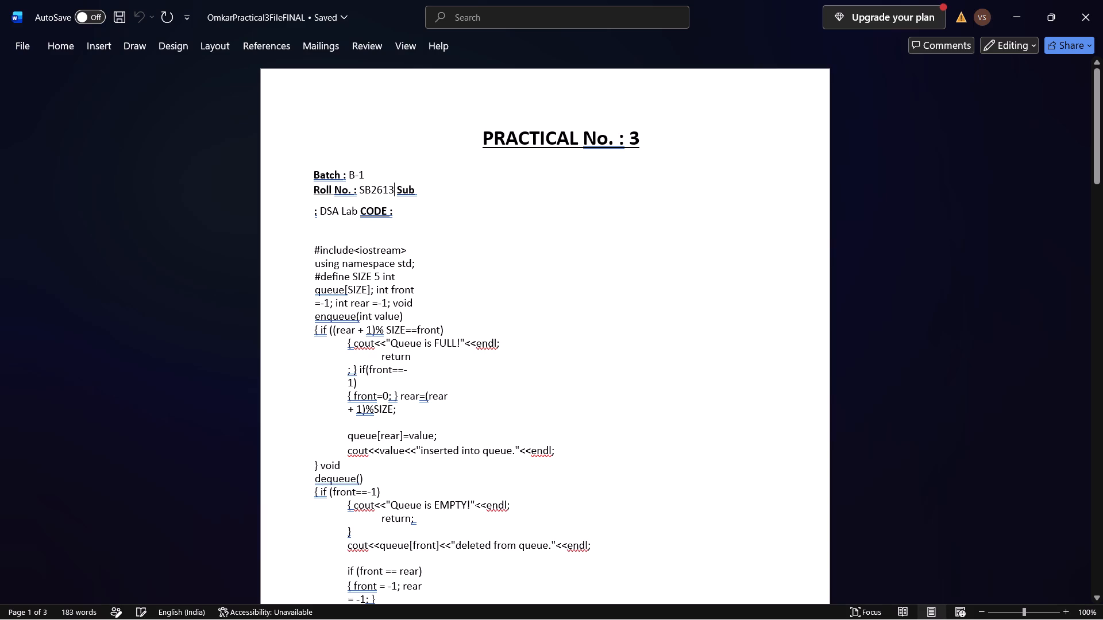
key("Return")
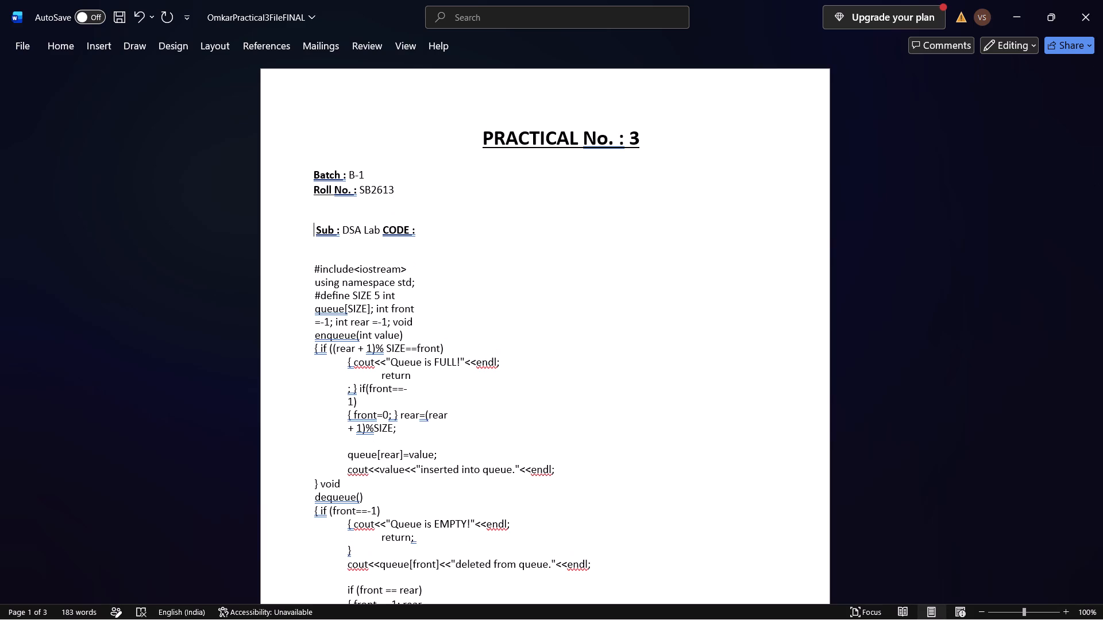
key("Up")
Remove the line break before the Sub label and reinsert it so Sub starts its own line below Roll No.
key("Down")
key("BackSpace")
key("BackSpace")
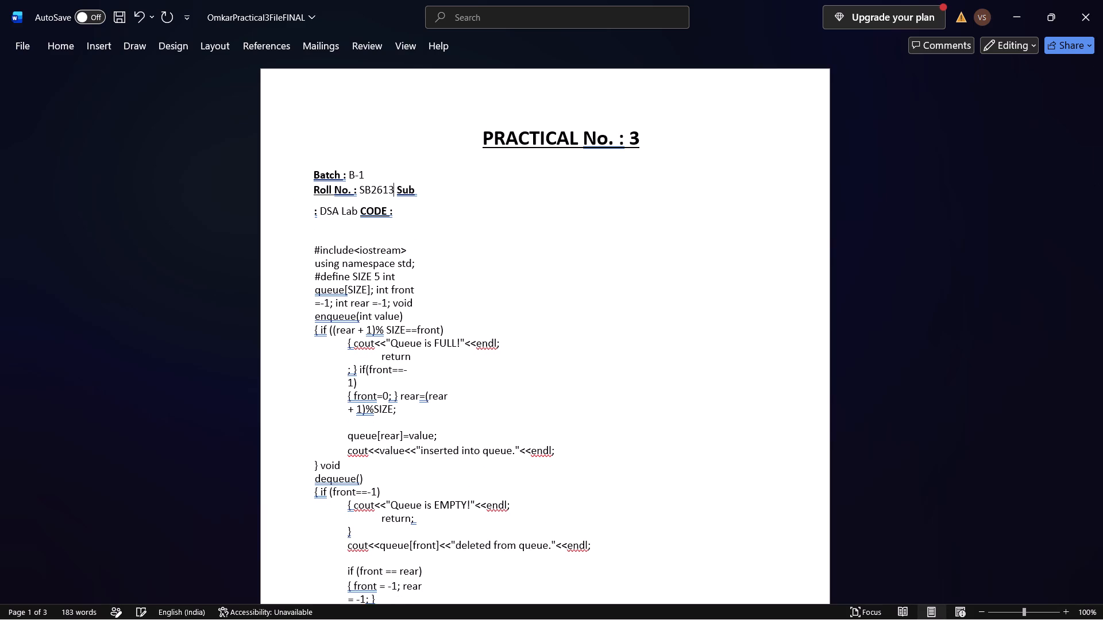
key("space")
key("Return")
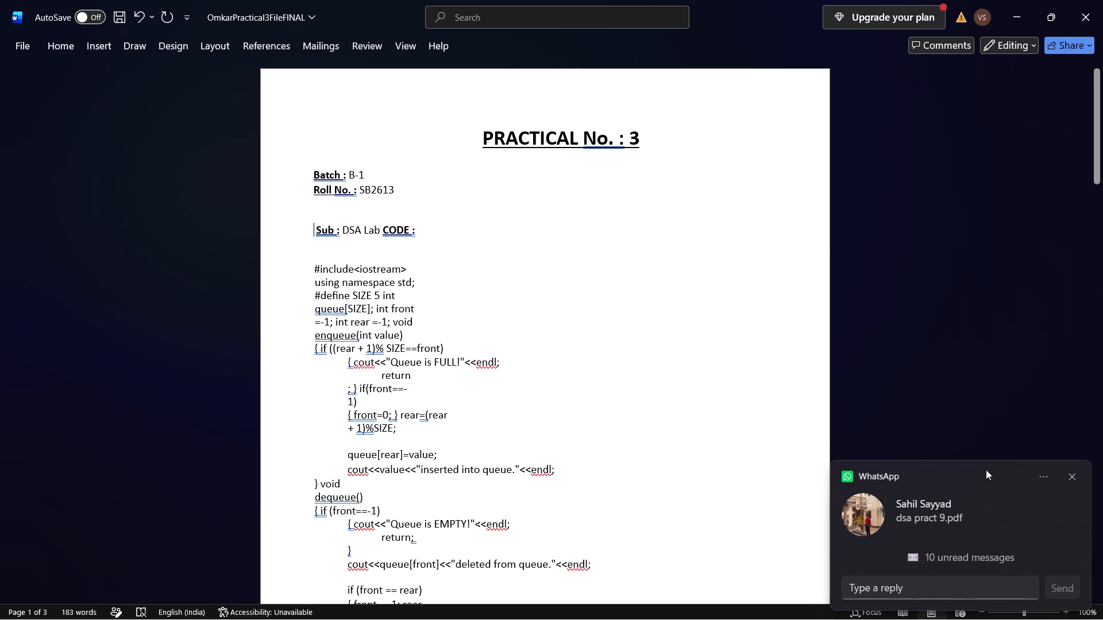
Dismiss the incoming WhatsApp message notification.
left_click(1073, 477)
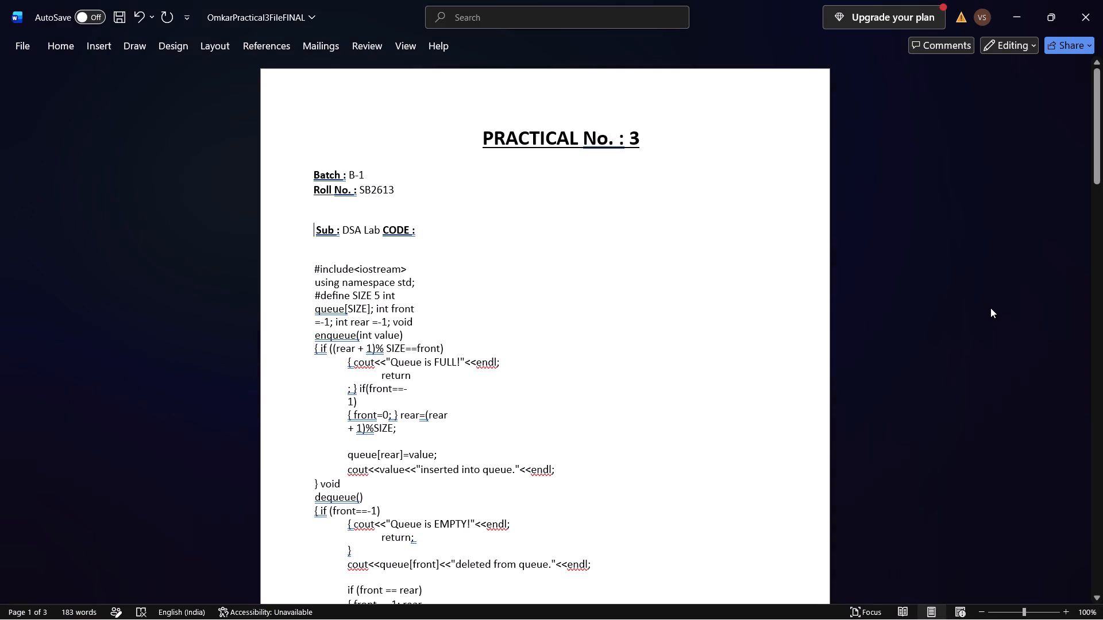
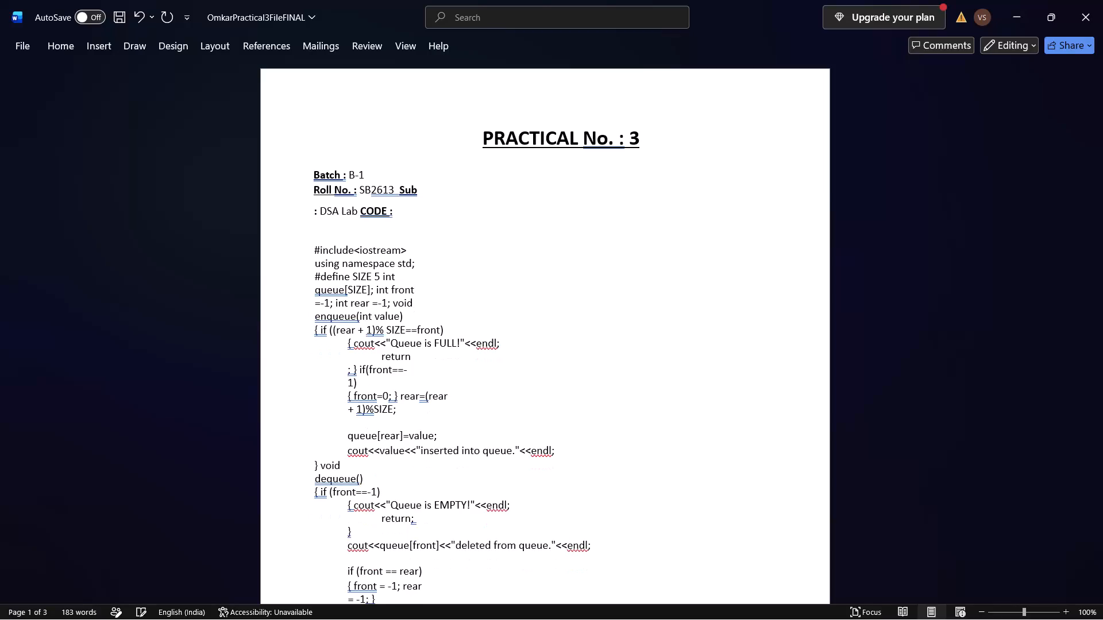
Pad the gap after the roll number with spaces so the Sub label sits on the line directly below.
key("Return")
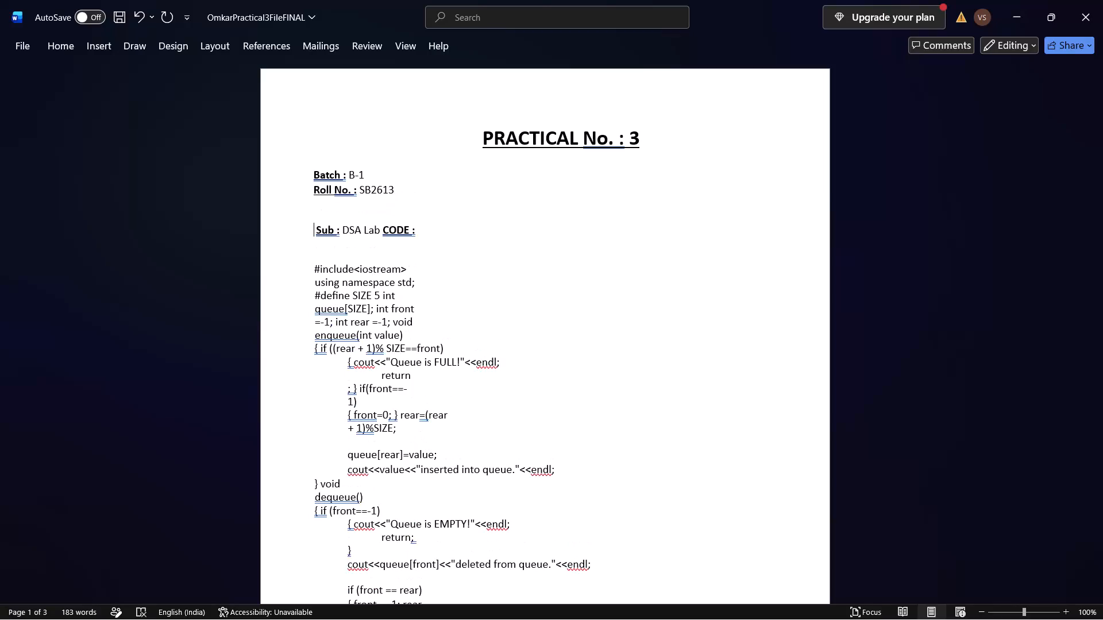
key("BackSpace")
key("BackSpace")
key("space")
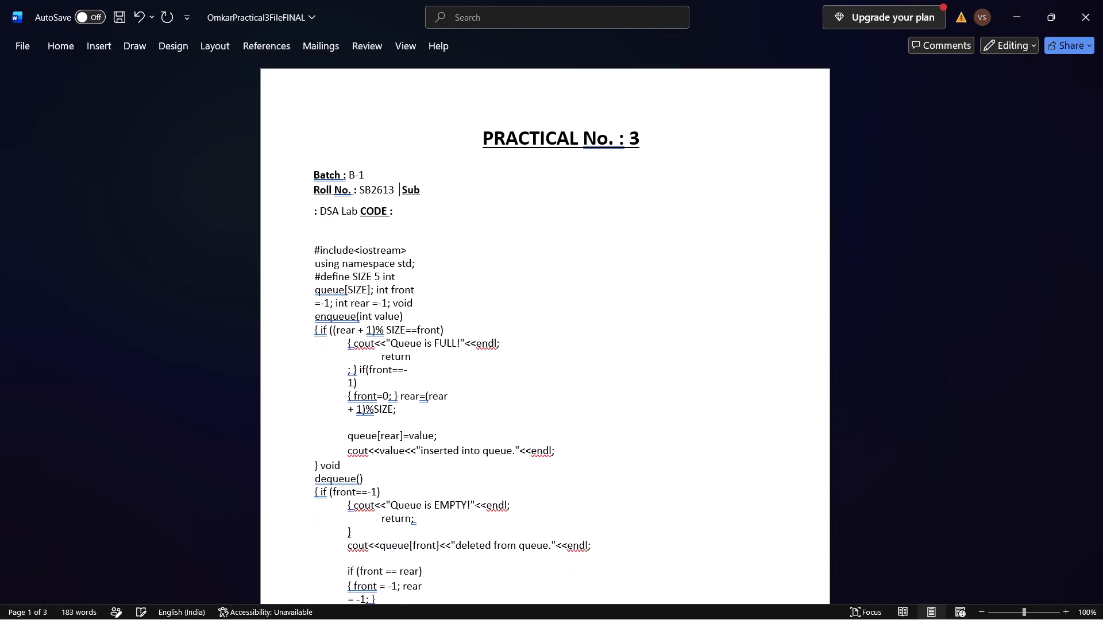
key("space")
key("space")
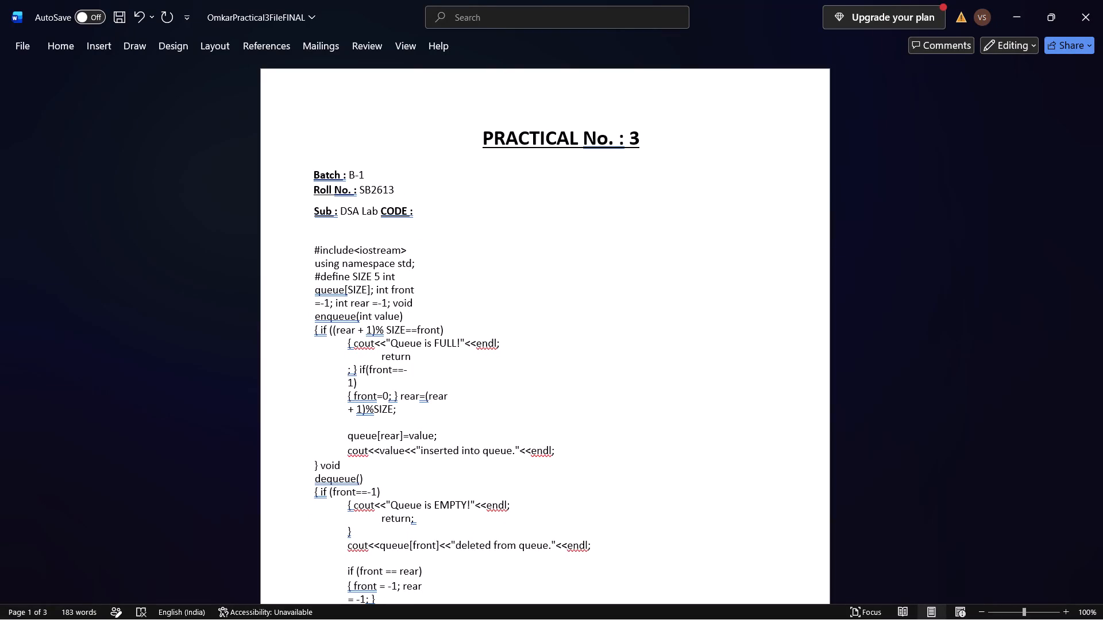
Insert spaces after DSA Lab so the CODE label moves onto its own line below Sub.
key("Down")
key("Left")
key("Left")
key("Left")
key("Left")
key("space")
key("space")
key("space")
key("space")
key("space")
key("space")
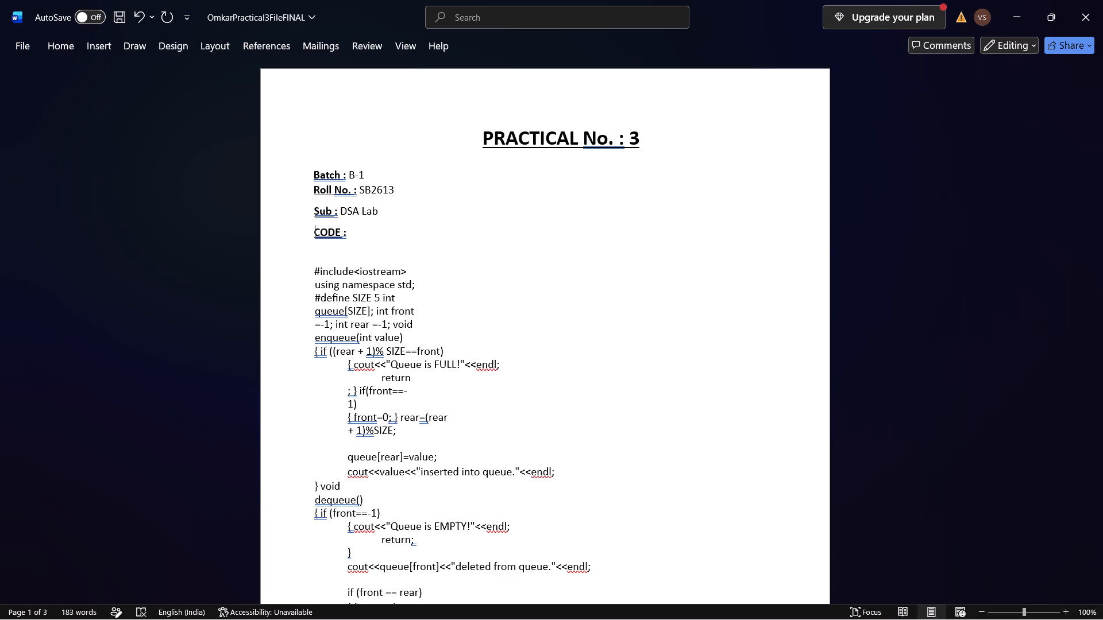
Change the Batch entry to B-2.
left_click_drag(478, 148, 368, 169)
left_click(368, 169)
key("BackSpace")
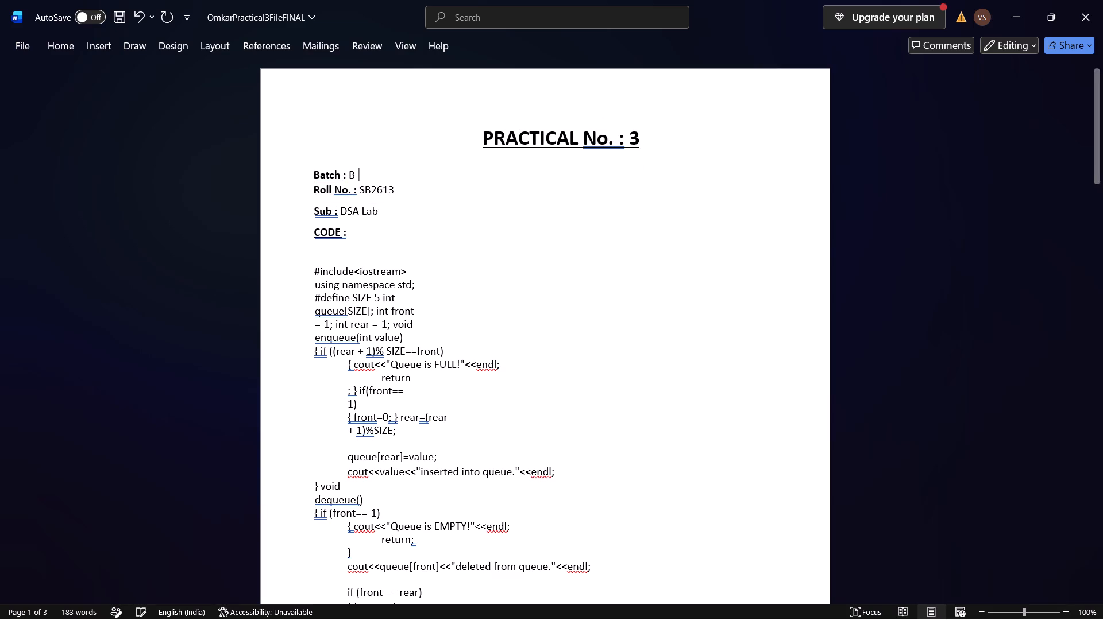
key("2")
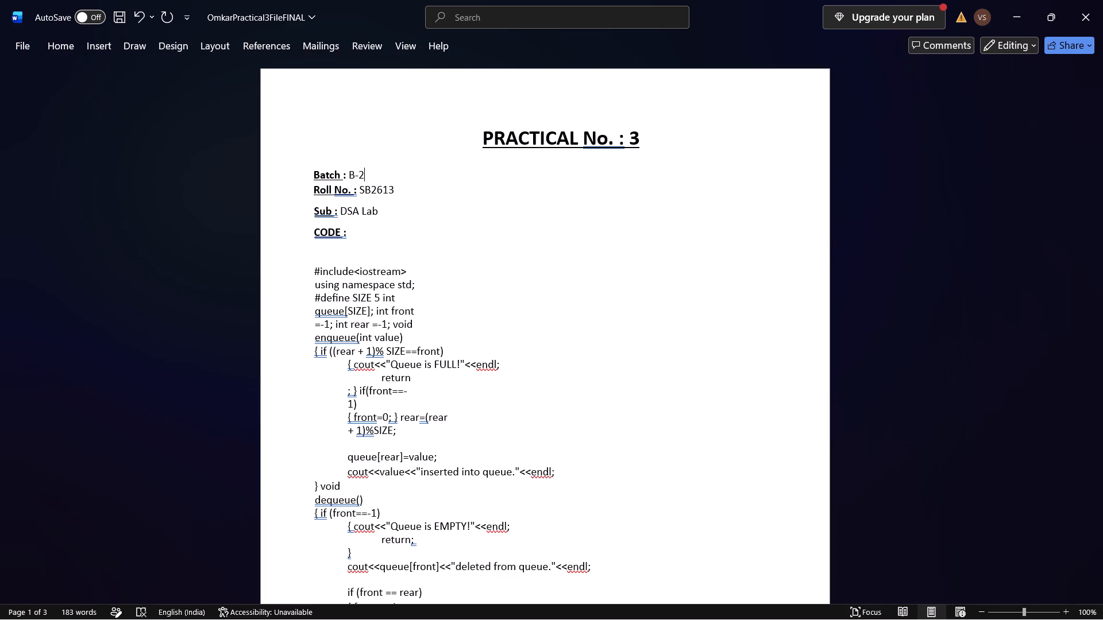
Replace the last two digits of the Roll No. entry with the student's own, keeping Sub on the line below.
left_click(399, 186)
key("BackSpace")
key("BackSpace")
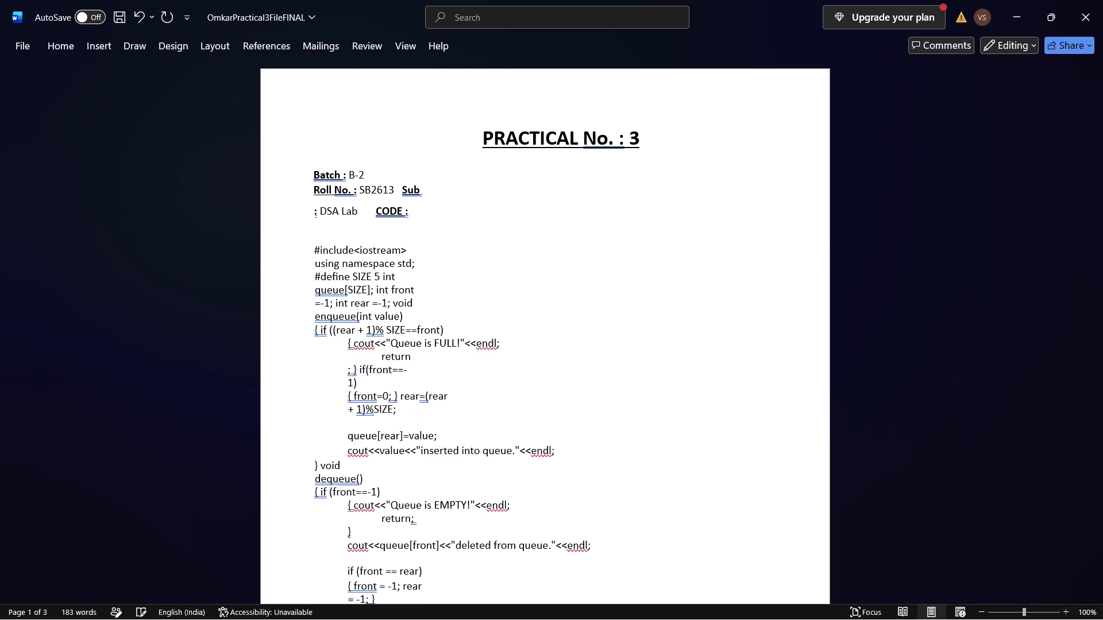
key("BackSpace")
key("BackSpace")
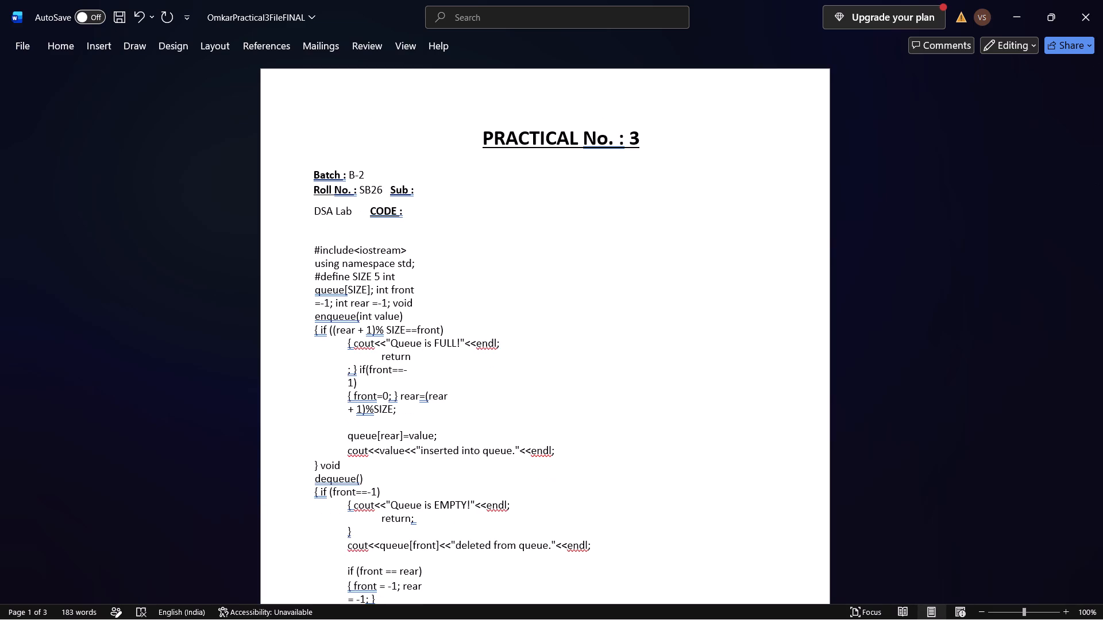
type("40")
key("space")
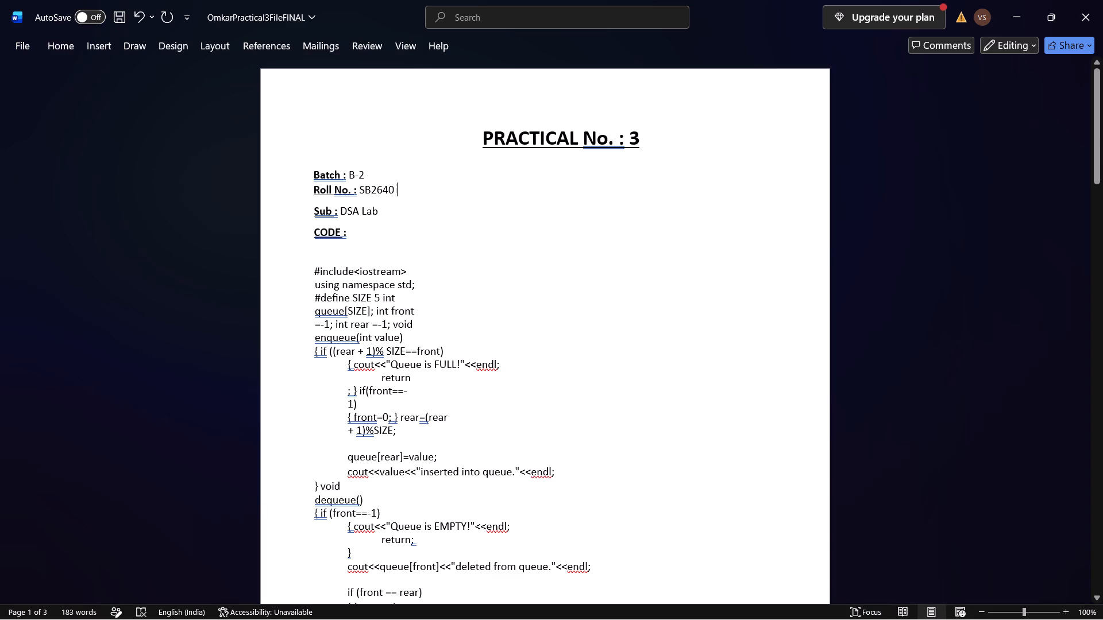
Save the document as a PDF named vedDSA3 in the Downloads folder.
key("ctrl+s")
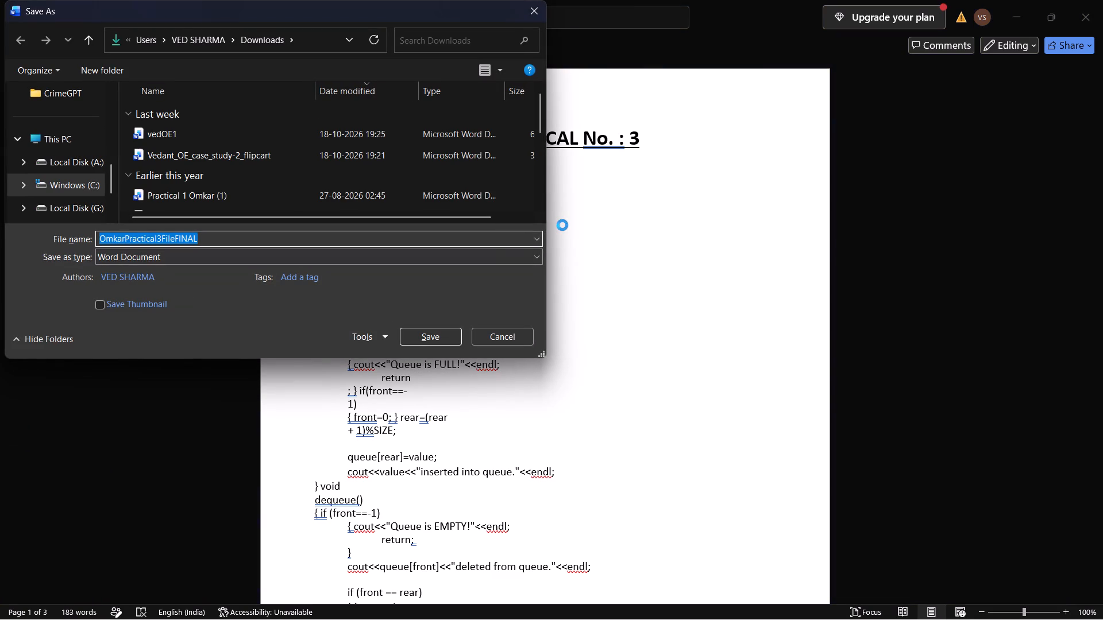
left_click(503, 259)
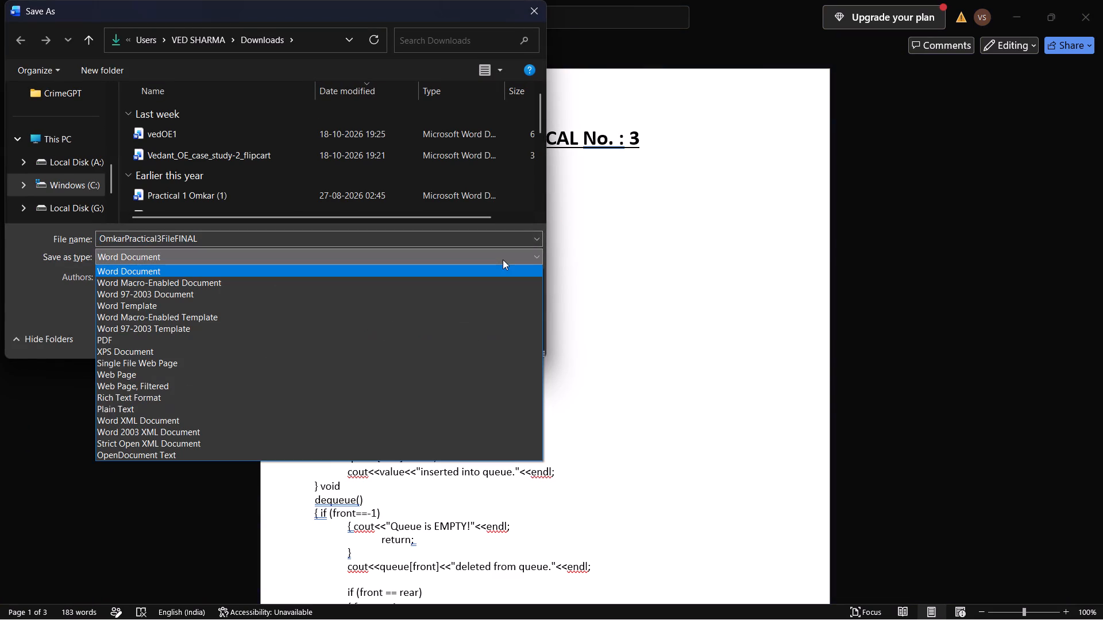
left_click(468, 237)
double_click(468, 237)
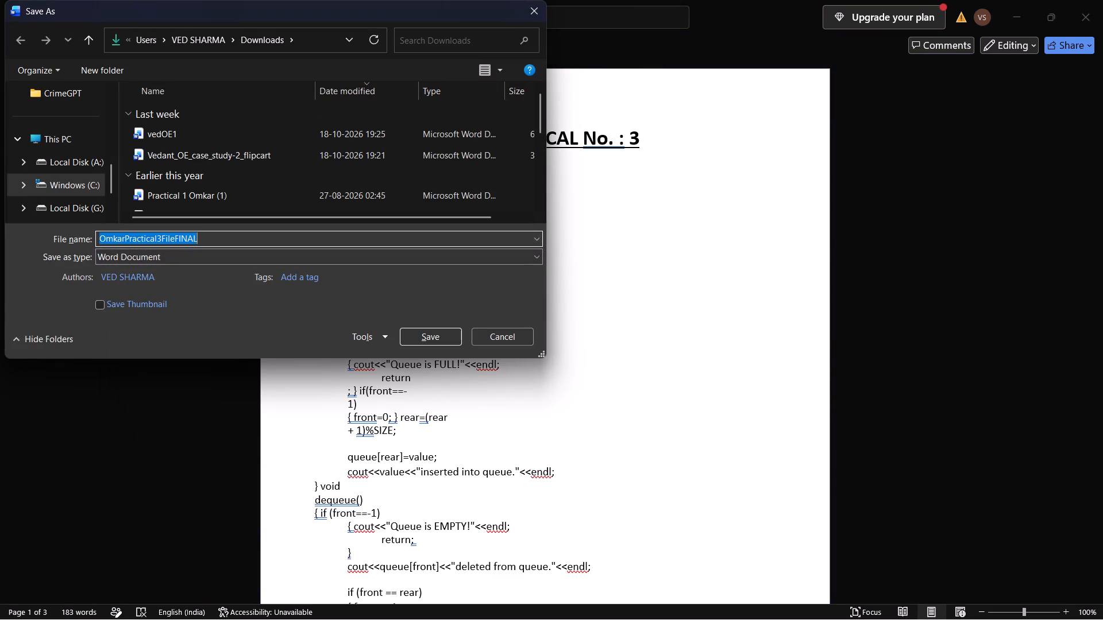
type("ved")
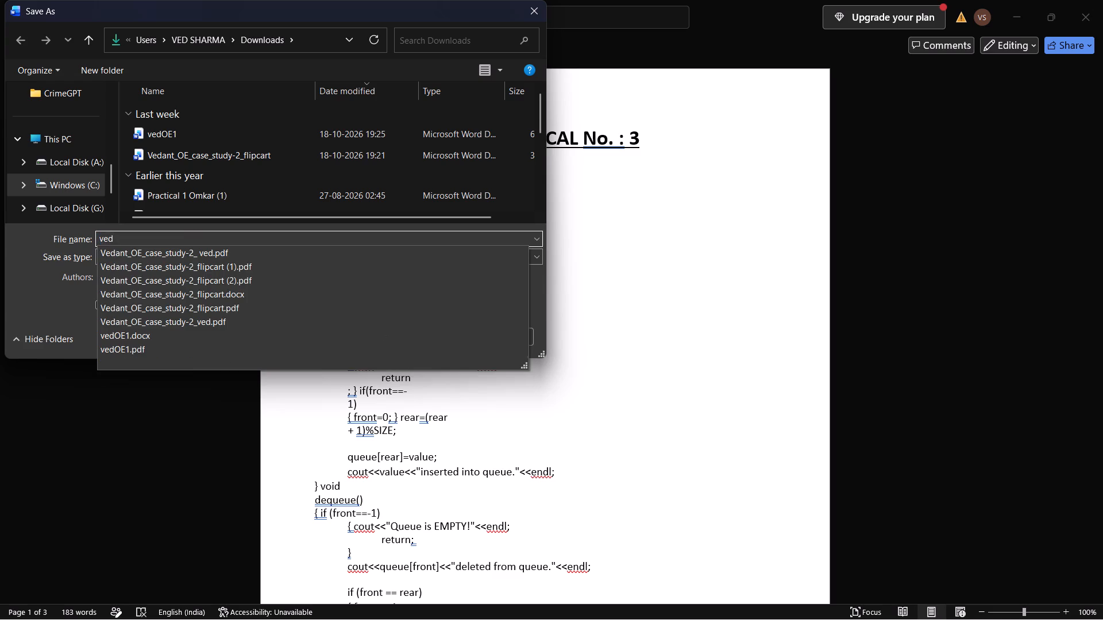
type("DSA")
key("3")
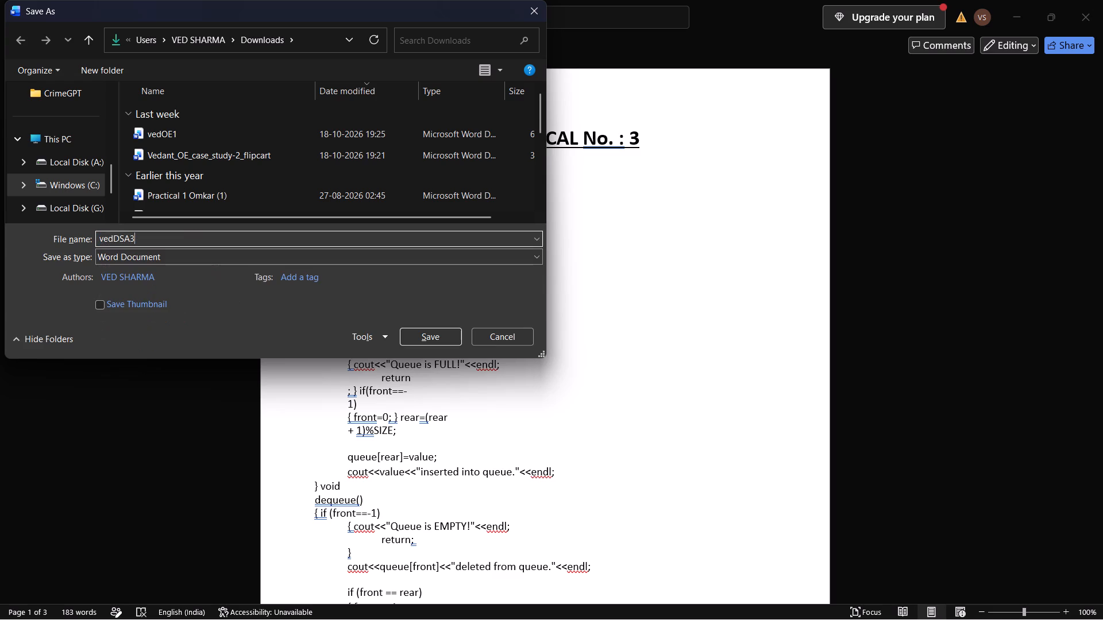
left_click(341, 255)
left_click(141, 338)
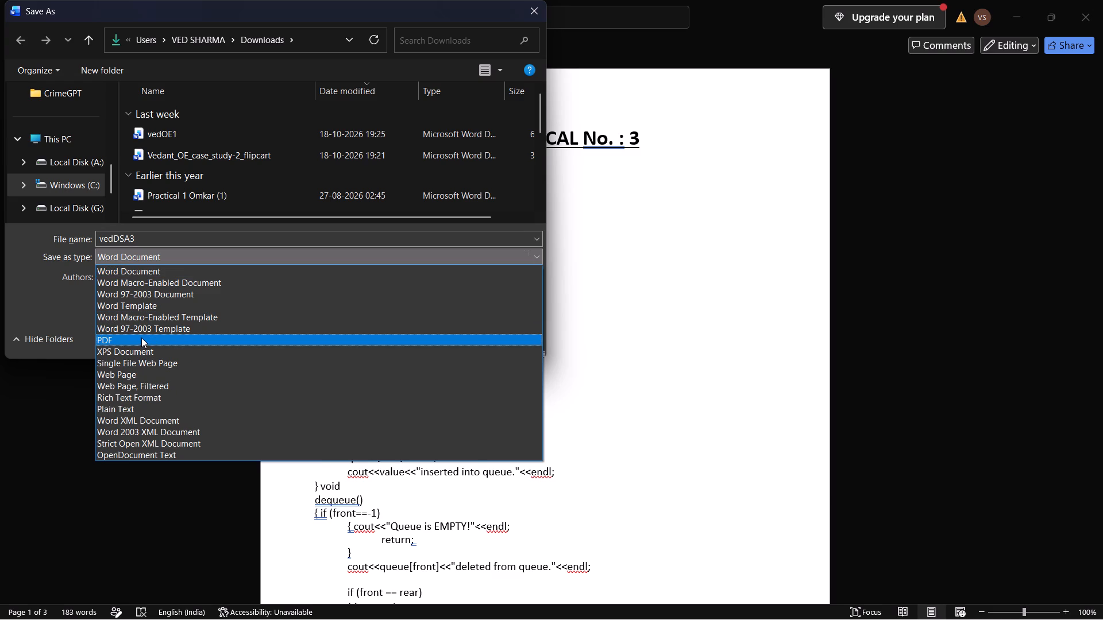
left_click(440, 367)
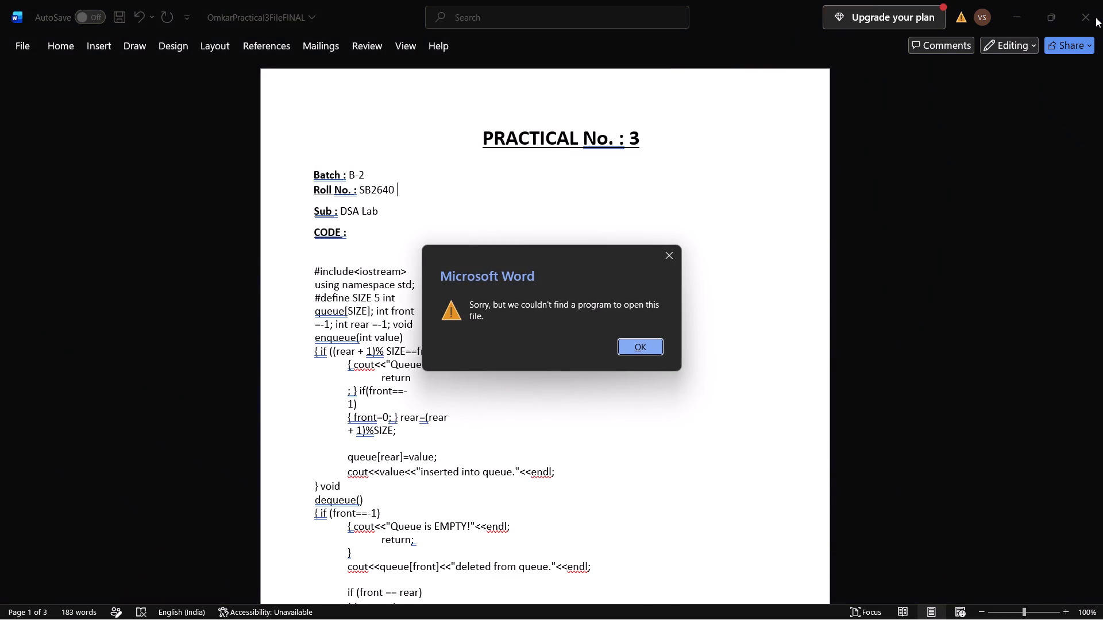
key("Return")
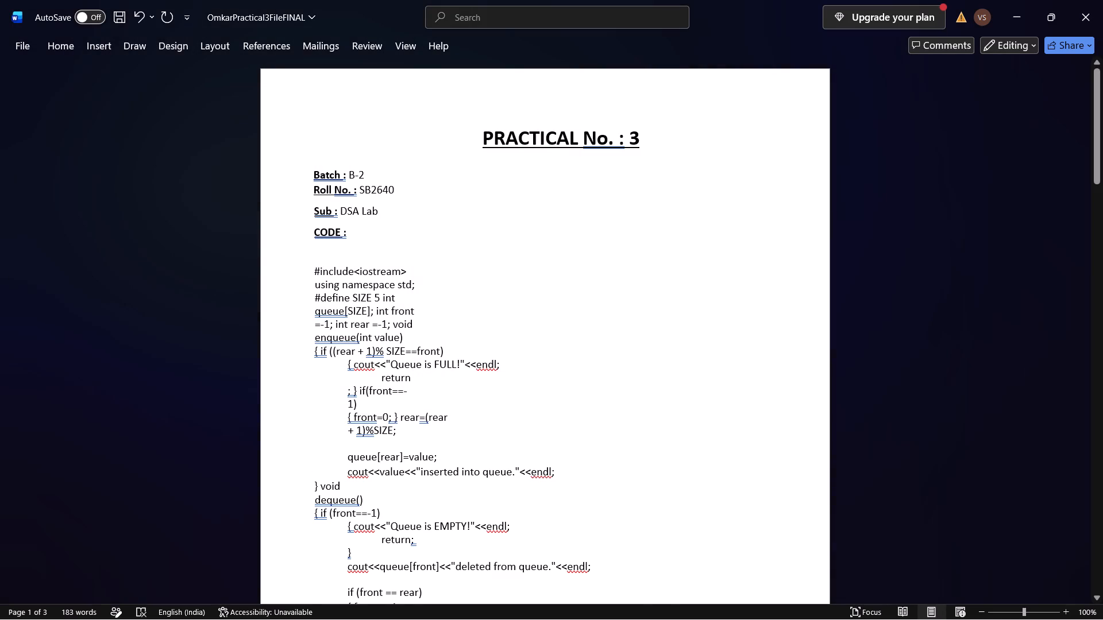
Close the Practical No. 3 document, choosing to save its changes.
left_click(1086, 4)
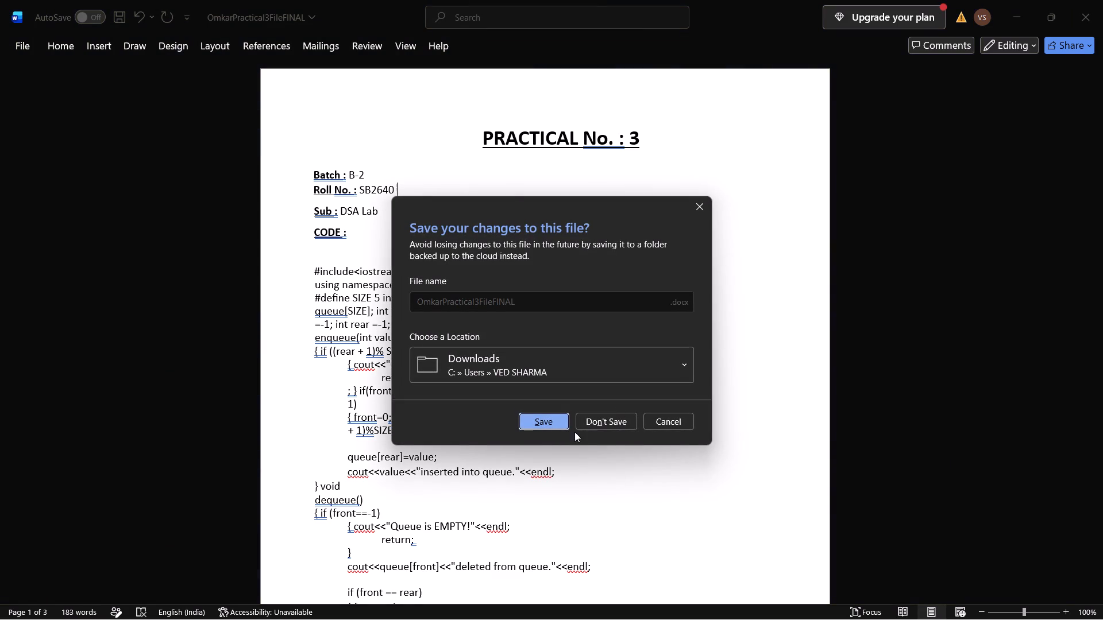
left_click(562, 425)
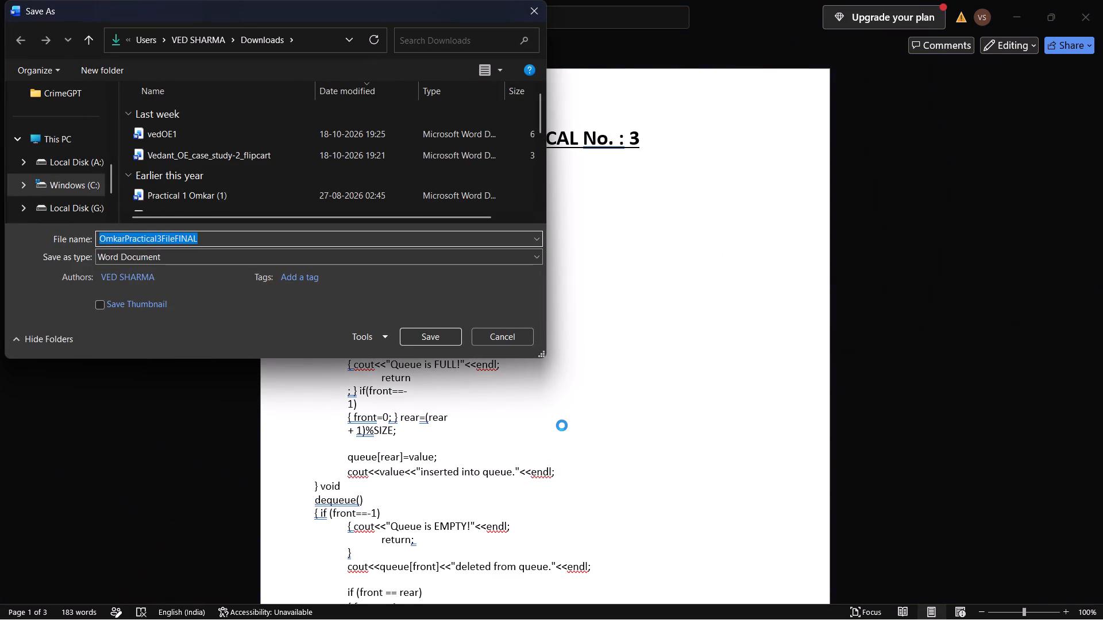
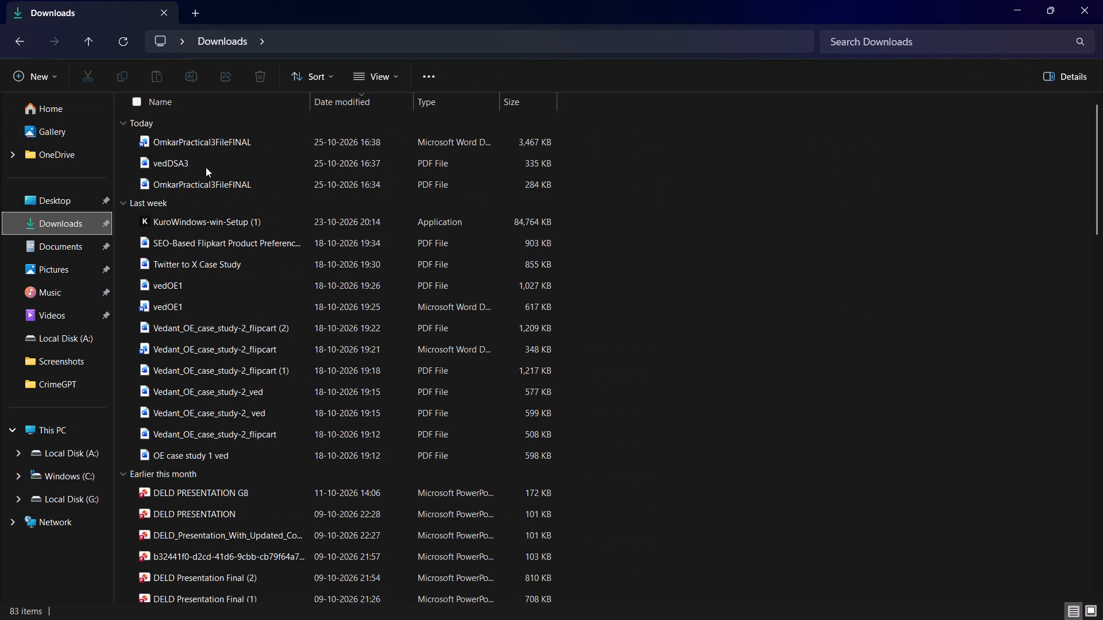
Open the vedDSA3 PDF from Downloads in Word and push the CODE heading onto its own line below Sub using spaces.
double_click(206, 167)
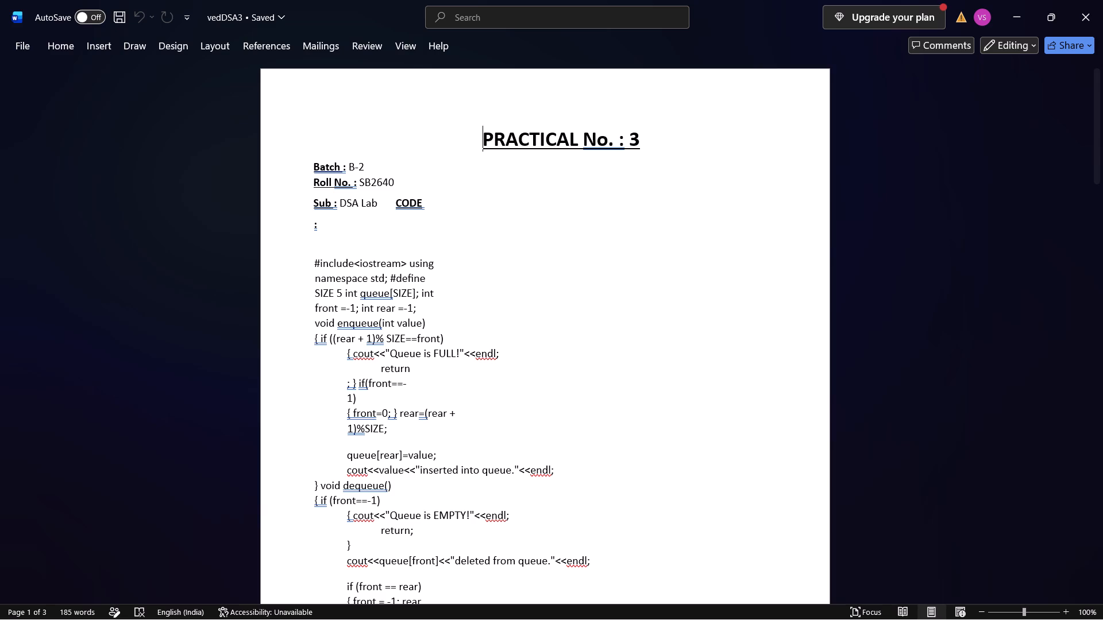
left_click(383, 205)
key("space")
key("space")
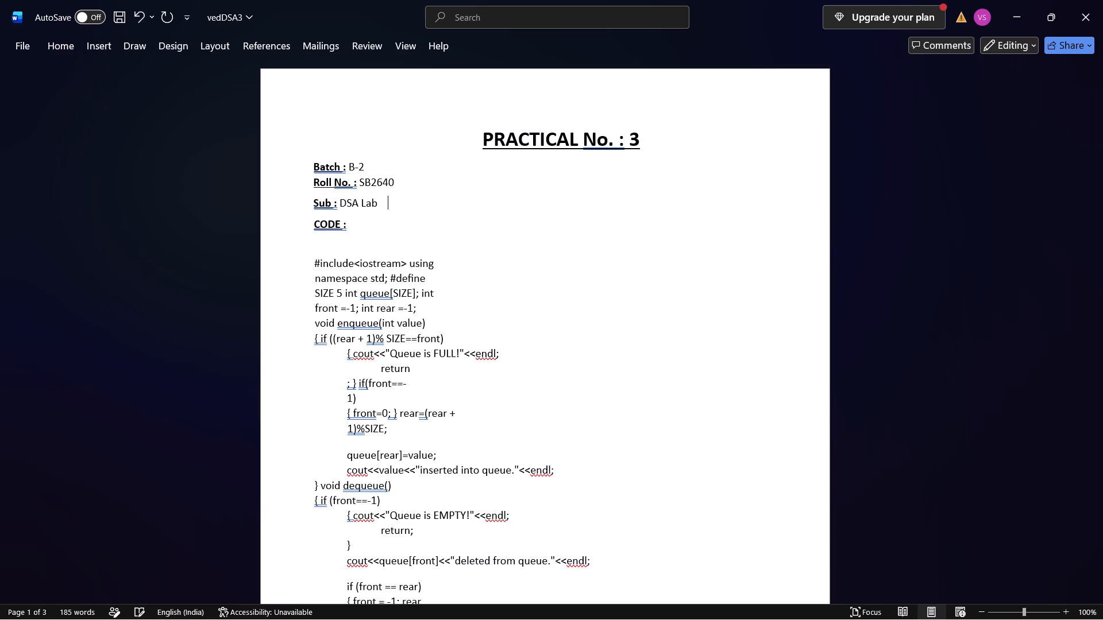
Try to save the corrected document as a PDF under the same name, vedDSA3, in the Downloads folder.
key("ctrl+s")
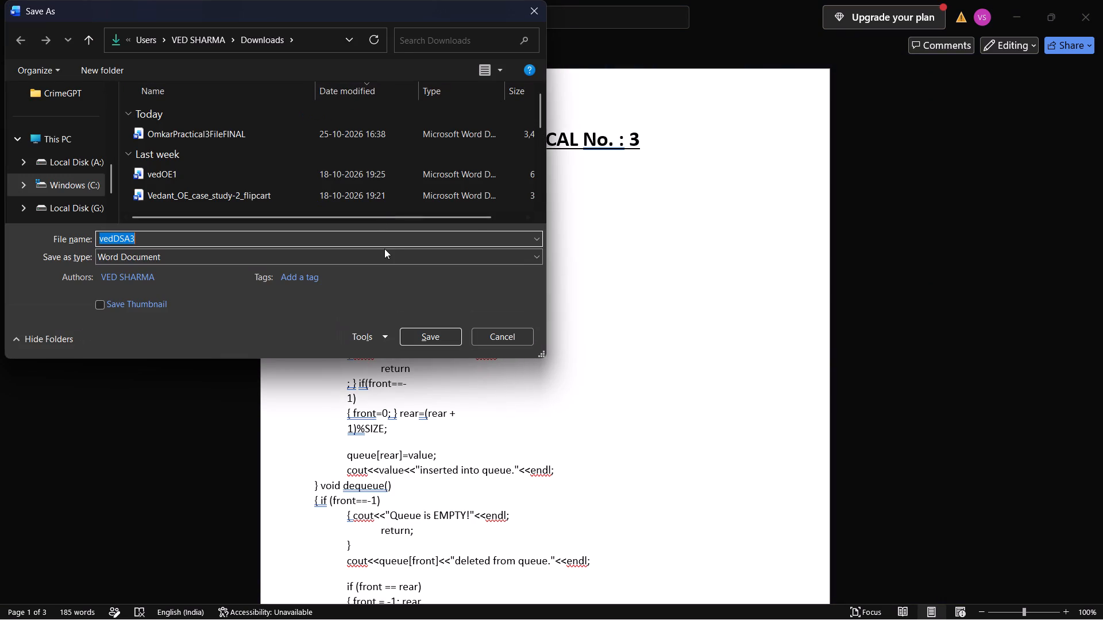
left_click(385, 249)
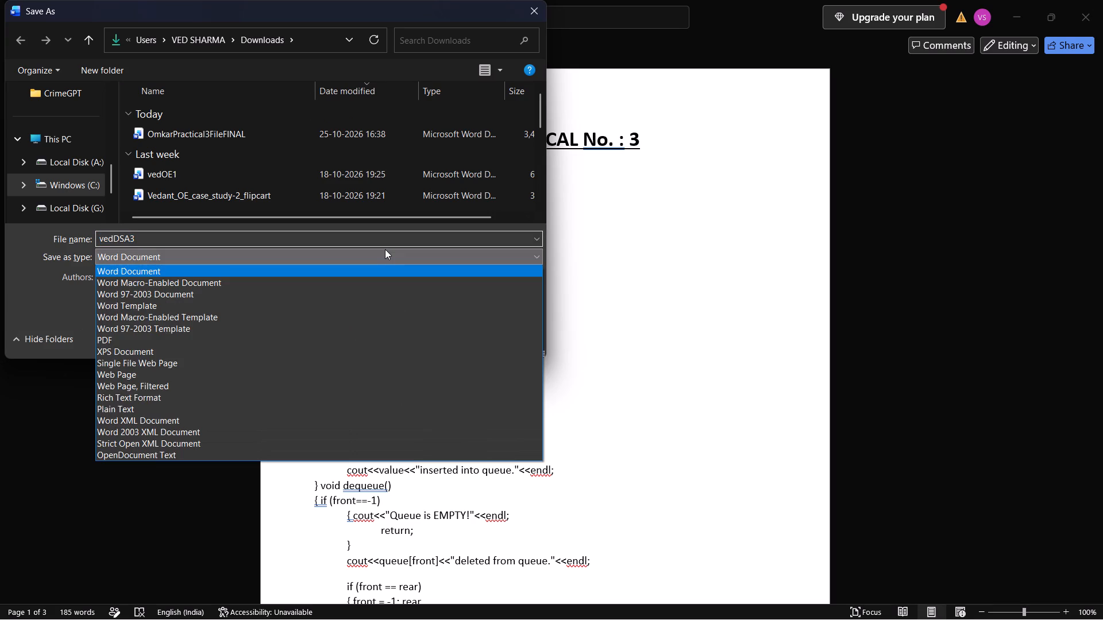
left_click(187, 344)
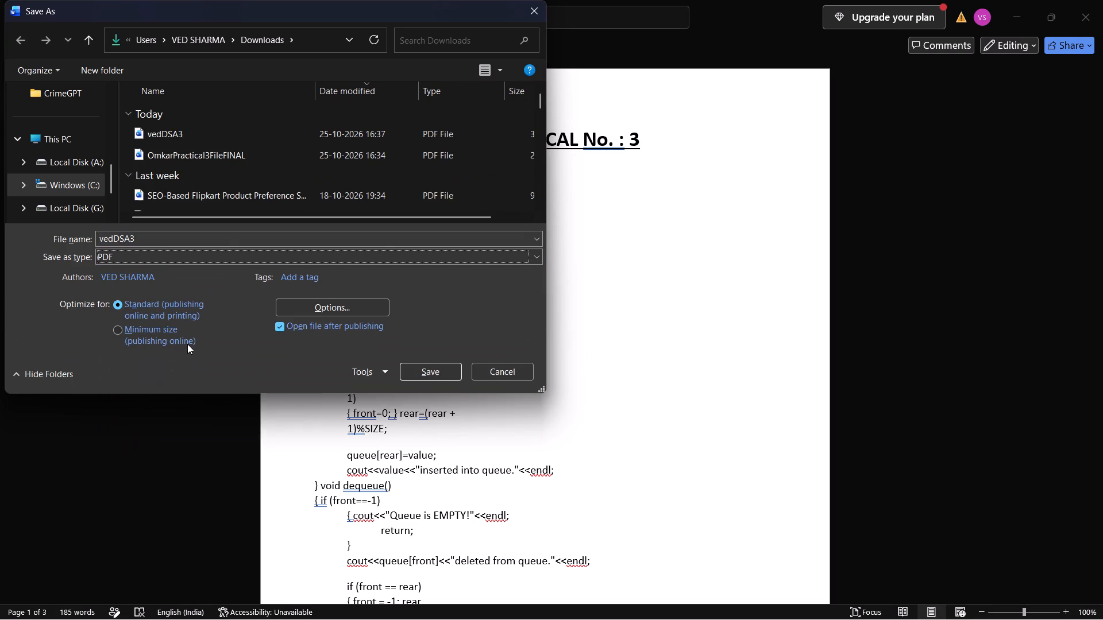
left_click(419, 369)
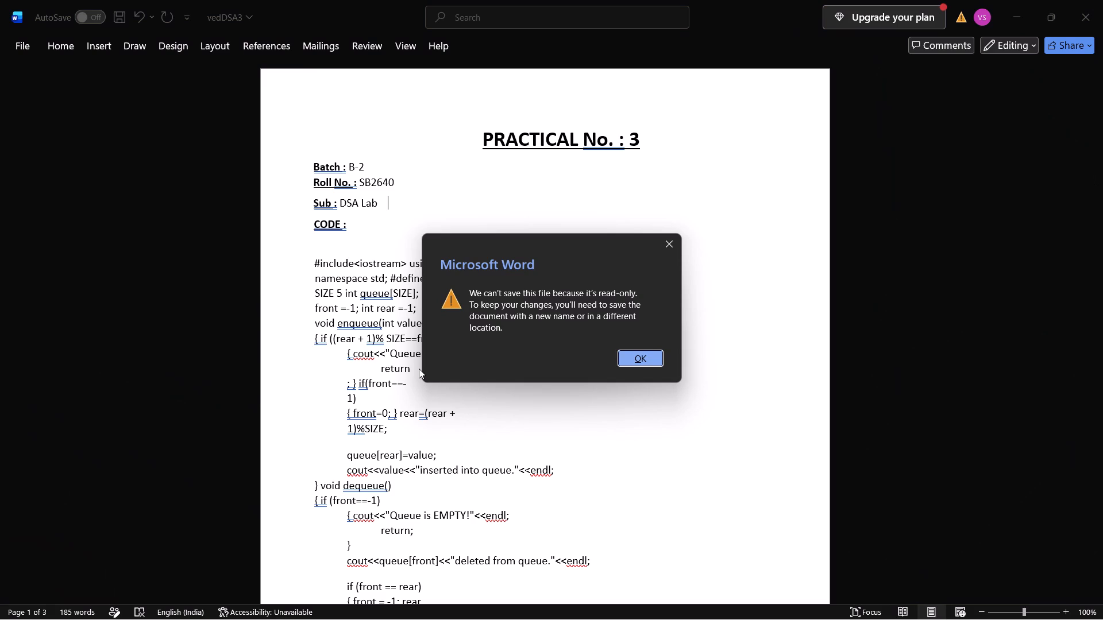
key("Return")
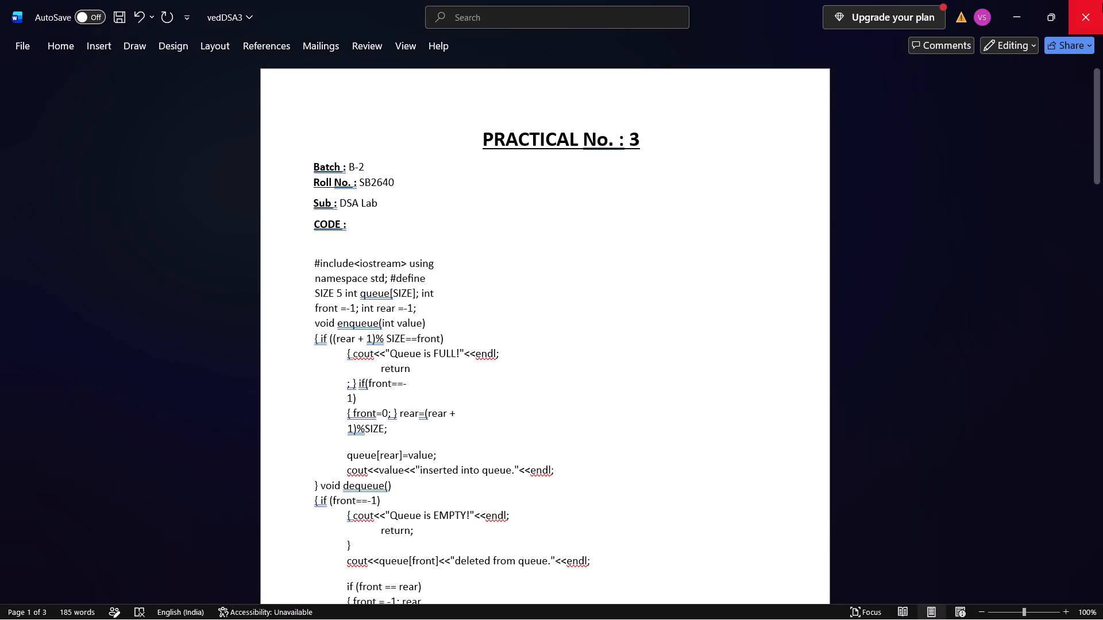
left_click(1098, 9)
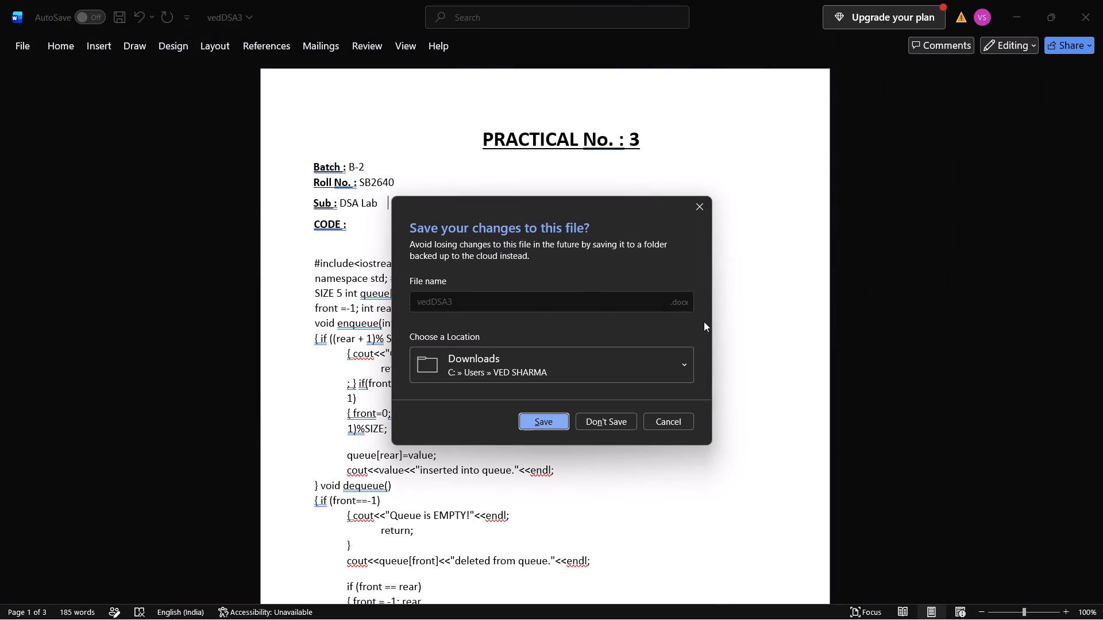